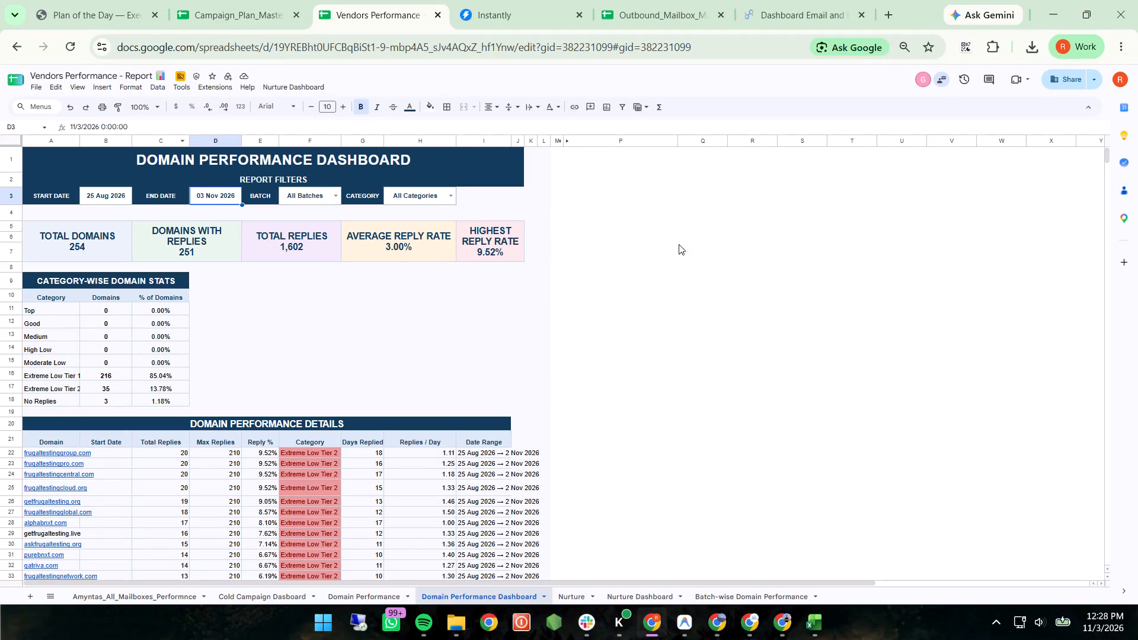
Widen column A of the Domain Performance Dashboard so the full category names fit.
click(702, 238)
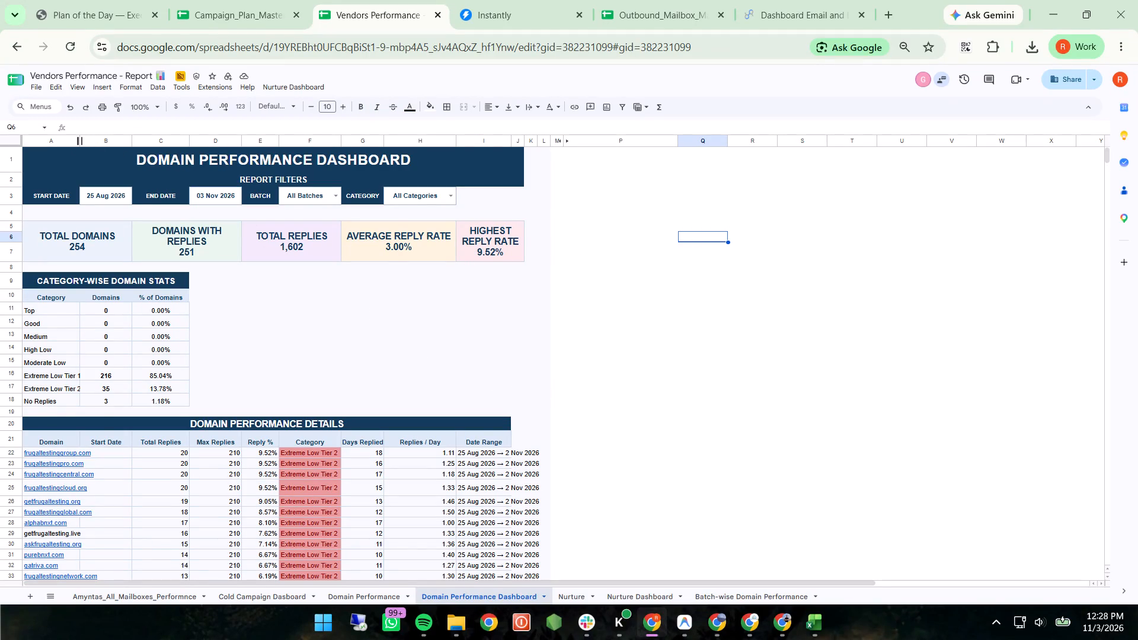
drag(79, 142, 112, 145)
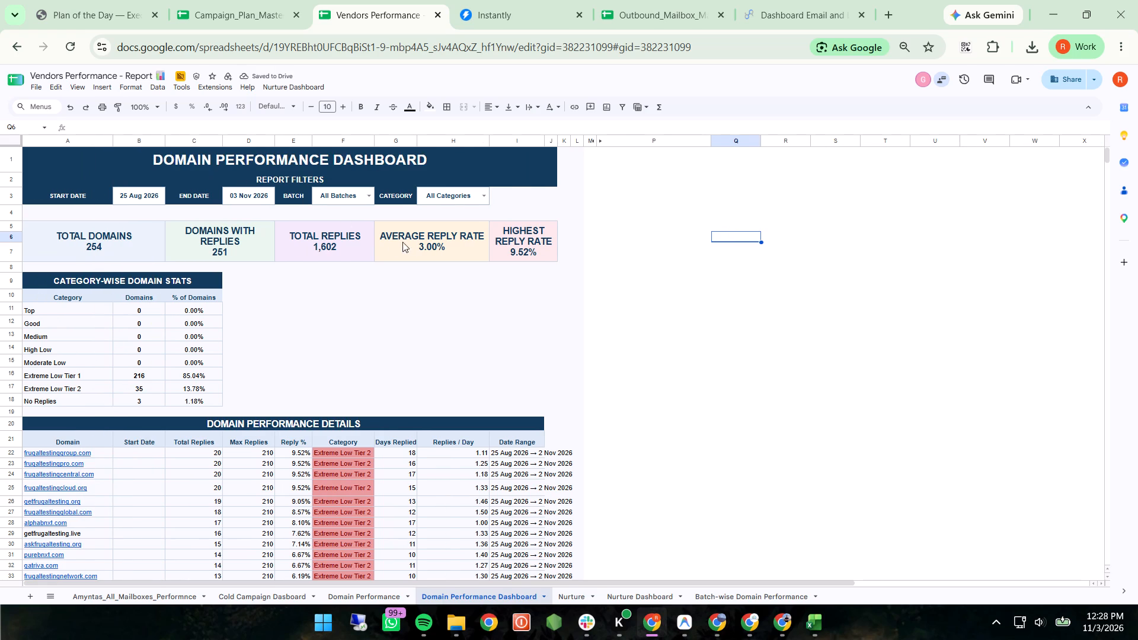
Change the rate in the Average Reply Rate card to 0.79%.
double_click(433, 248)
click(437, 235)
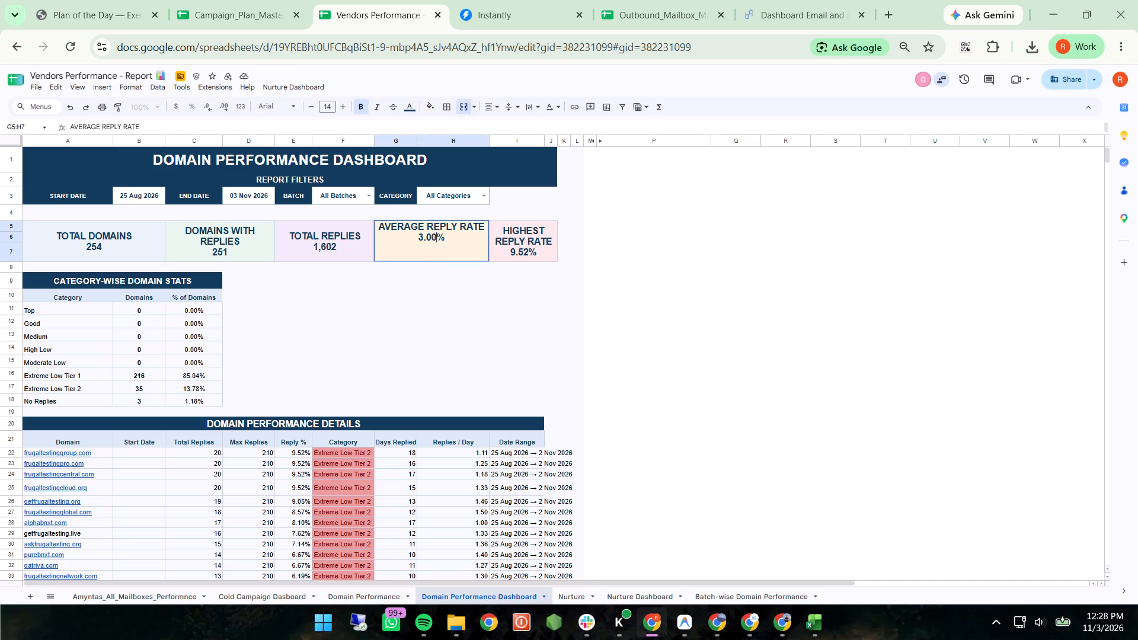
key(BackSpace)
key(BackSpace)
key(BackSpace)
key(BackSpace)
text(0.79)
Center-align the dashboard range A1:J18, from the title through the Category-wise Domain Stats table.
click(284, 164)
key(shift+Down)
key(shift+Down)
key(shift+Down)
key(shift+Down)
key(shift+Down)
key(shift+Down)
key(shift+Down)
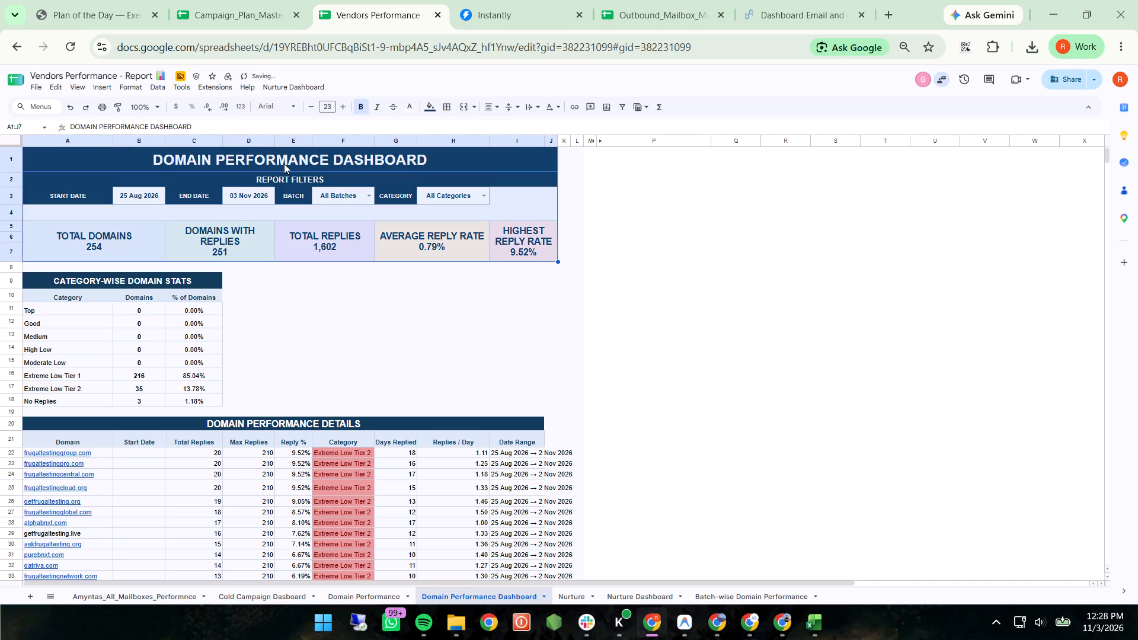
key(shift+Down)
key(shift+Down)
key(shift+Down)
key(shift+Down)
key(shift+Down)
key(shift+Down)
key(shift+Down)
key(shift+Down)
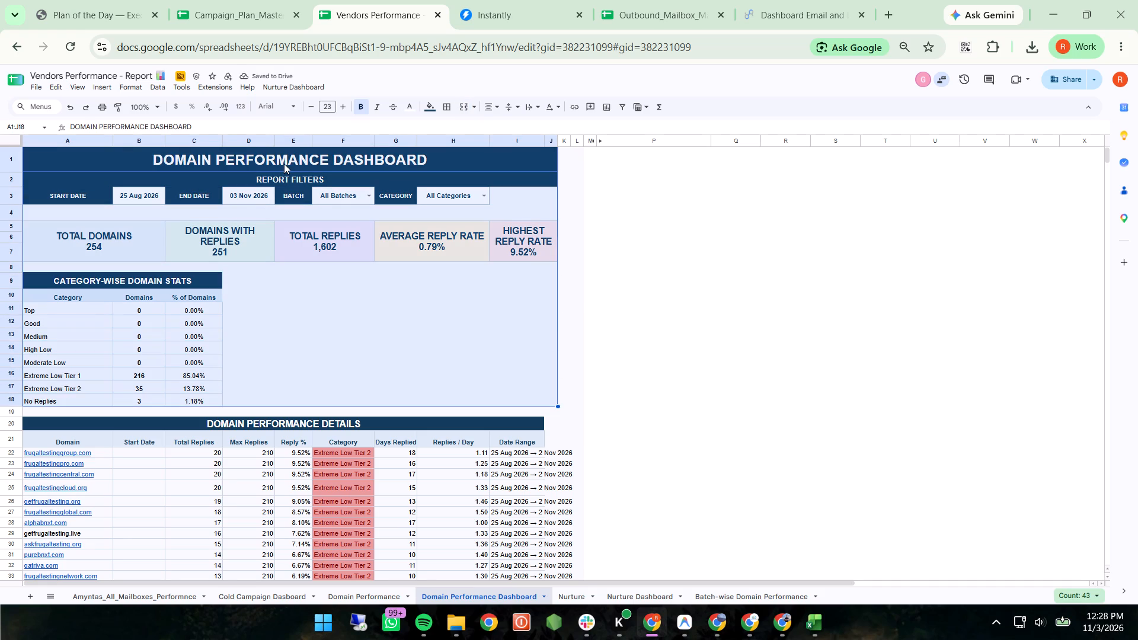
click(488, 105)
click(505, 128)
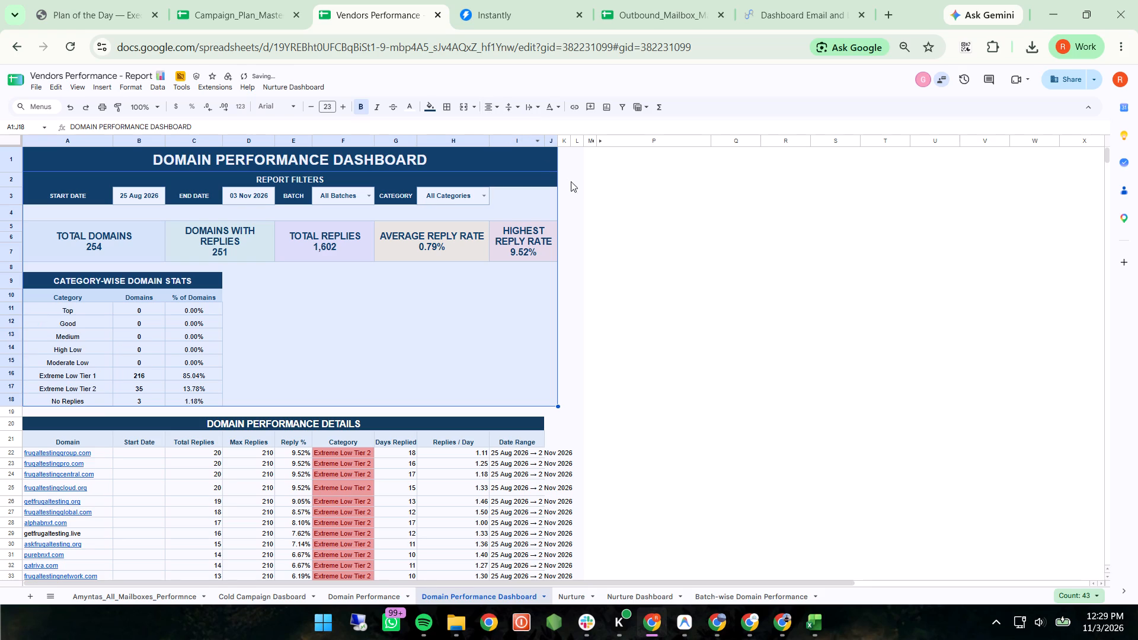
click(657, 313)
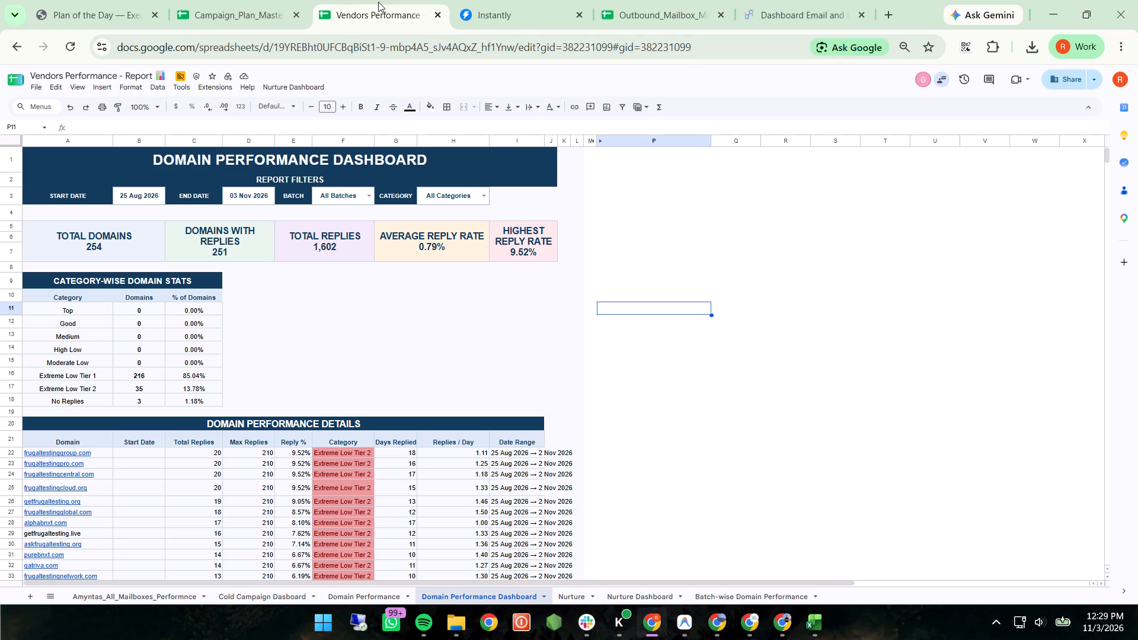
Move the Vendors Performance browser tab to the end and open Sheet3 of the FT1118 spreadsheet in a new tab.
drag(378, 2, 754, 0)
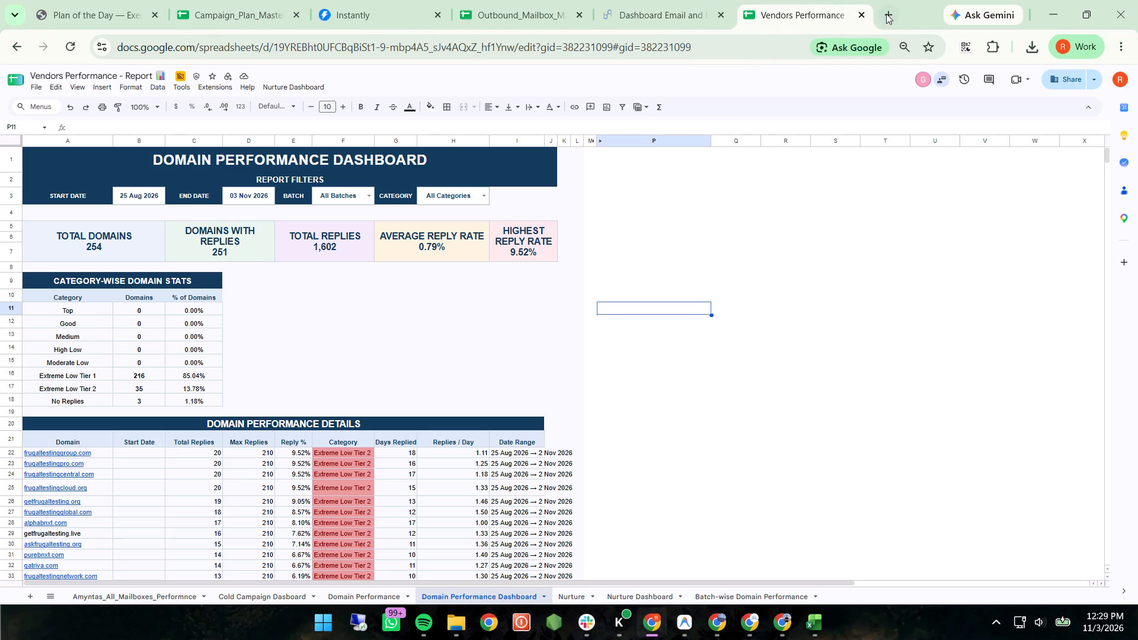
click(888, 14)
text(rad)
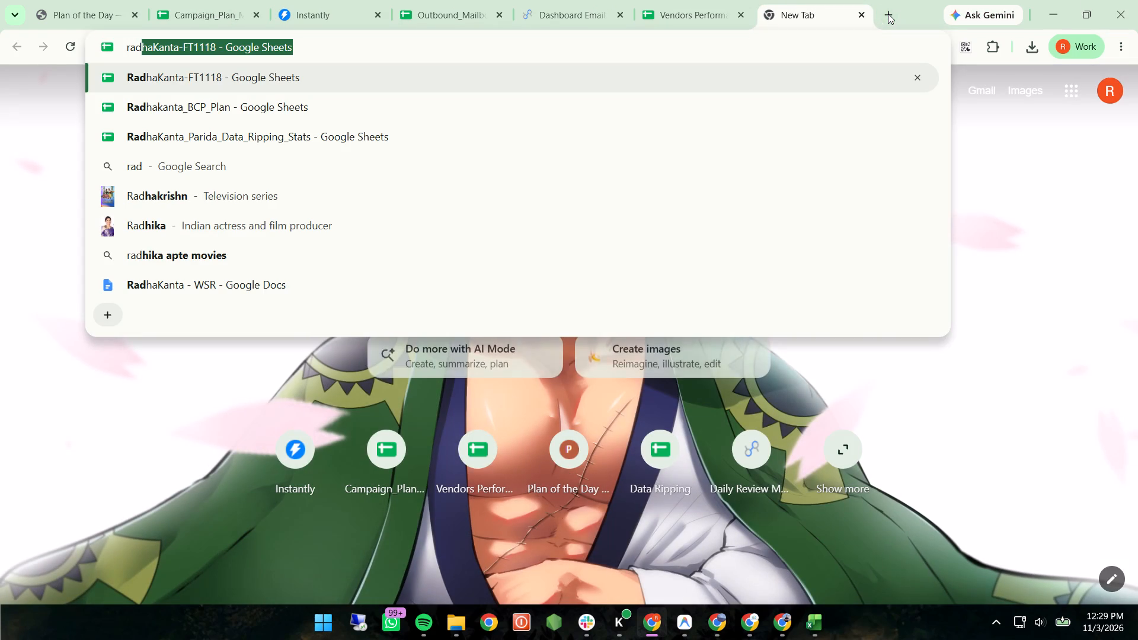
click(345, 68)
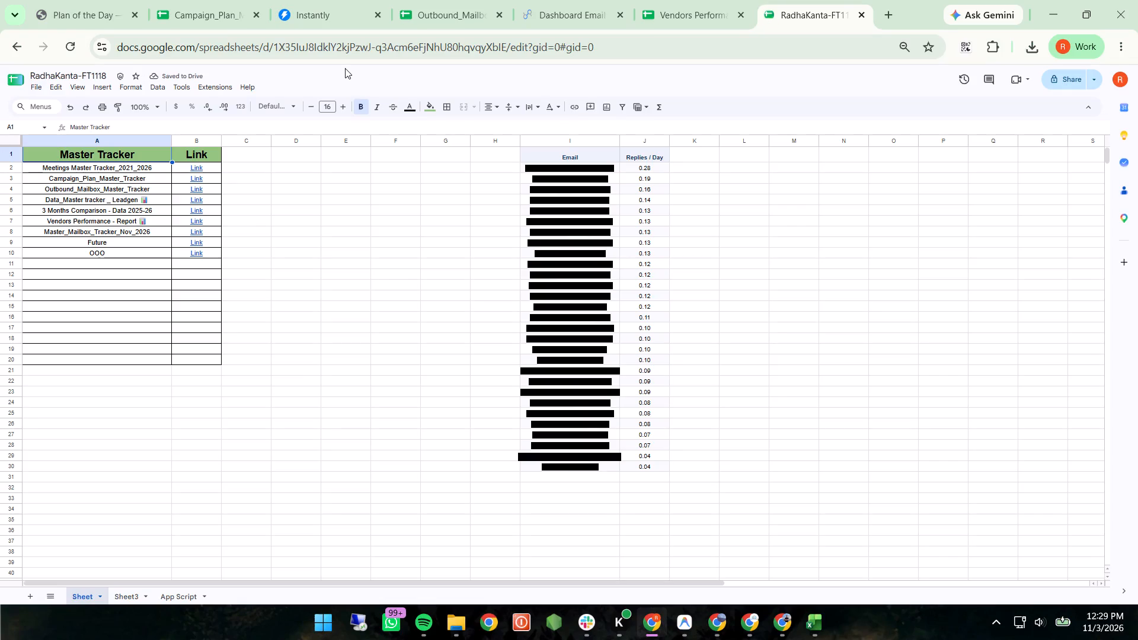
click(136, 595)
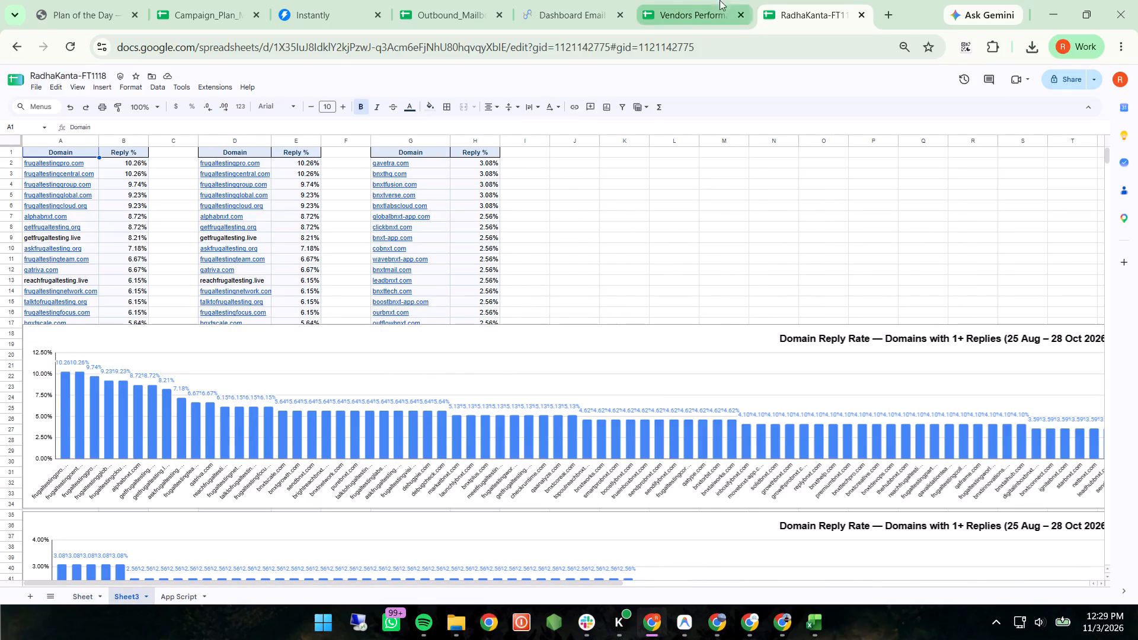
Copy the domains with replies, A22:A272, from the Domain Performance Dashboard into Sheet3's first Domain column starting at A2.
click(683, 16)
scroll(341, 259, down, 2)
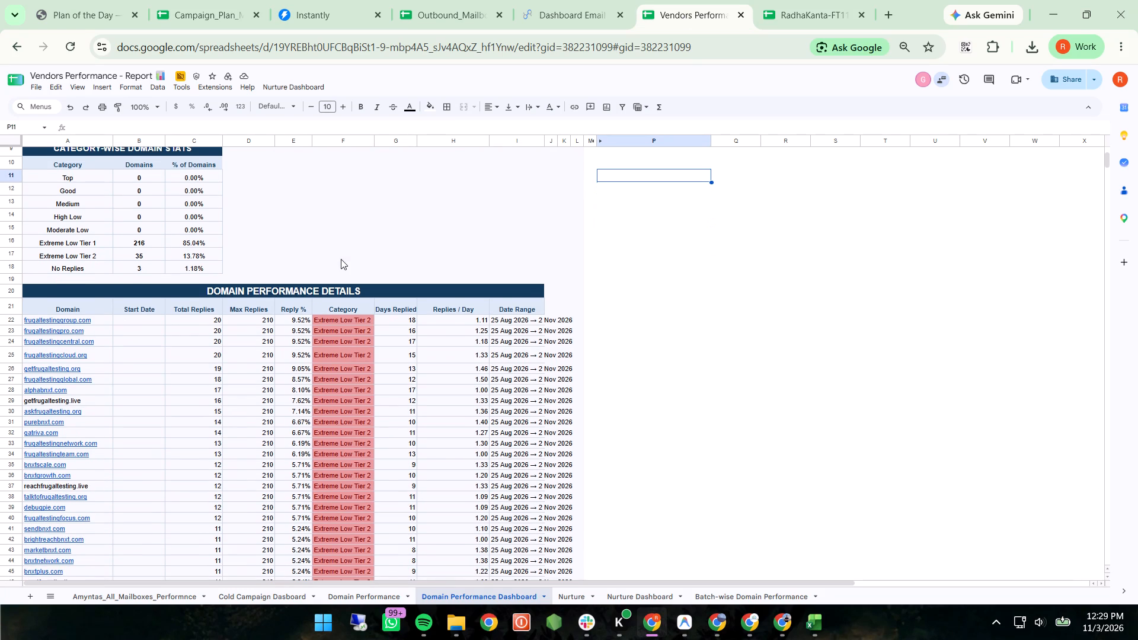
click(103, 318)
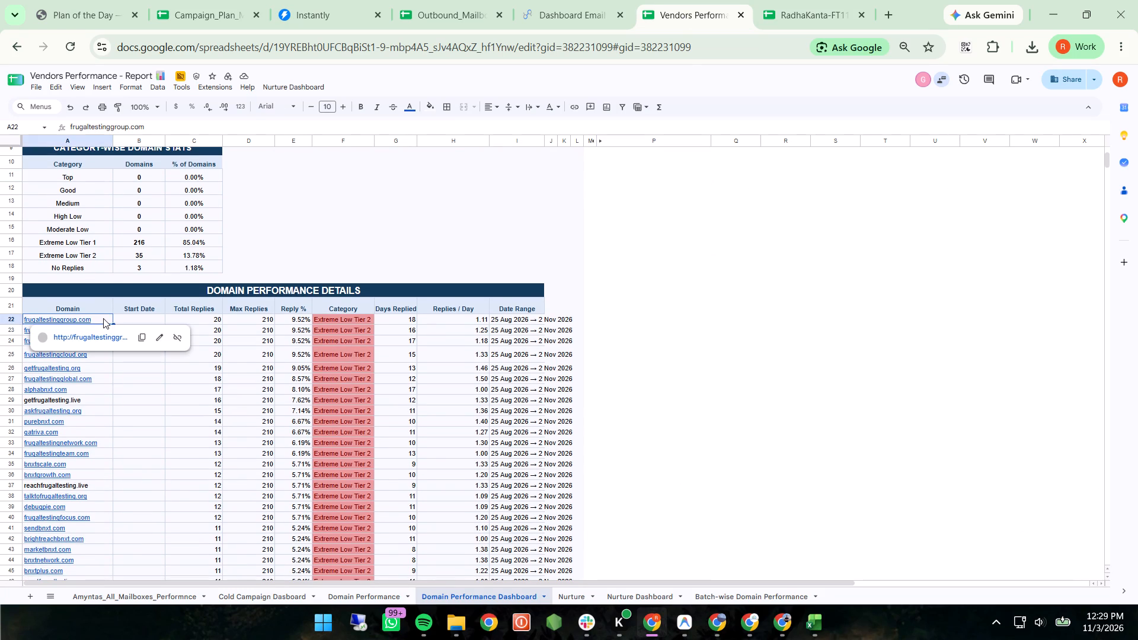
key(shift+Down)
key(shift+Down)
key(shift+Down)
key(shift+Down)
key(shift+Down)
key(shift+Down)
key(shift+Down)
key(shift+Down)
key(shift+Down)
key(shift+Down)
key(shift+Down)
key(shift+Down)
key(shift+Down)
key(shift+Down)
key(shift+Down)
key(shift+Down)
key(shift+Down)
key(shift+Down)
key(shift+Down)
key(shift+Down)
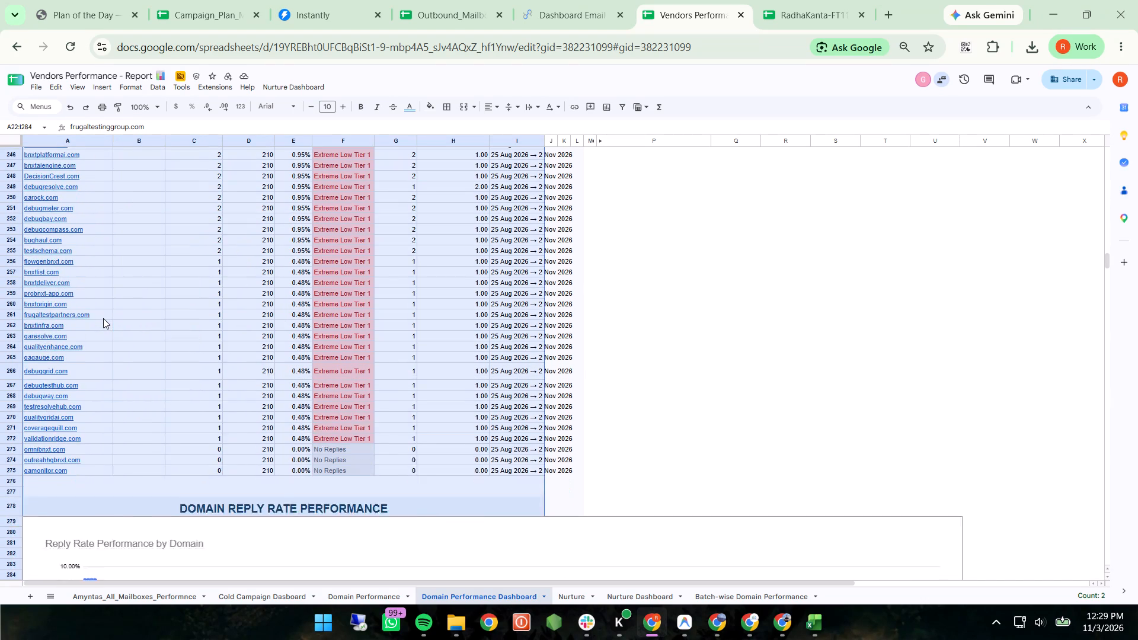
key(shift+Up)
key(shift+Up)
key(shift+Up)
key(shift+Up)
key(shift+Up)
key(shift+Up)
key(shift+Up)
key(shift+Up)
key(shift+Up)
key(shift+Up)
key(shift+Up)
key(shift+Up)
key(shift+Up)
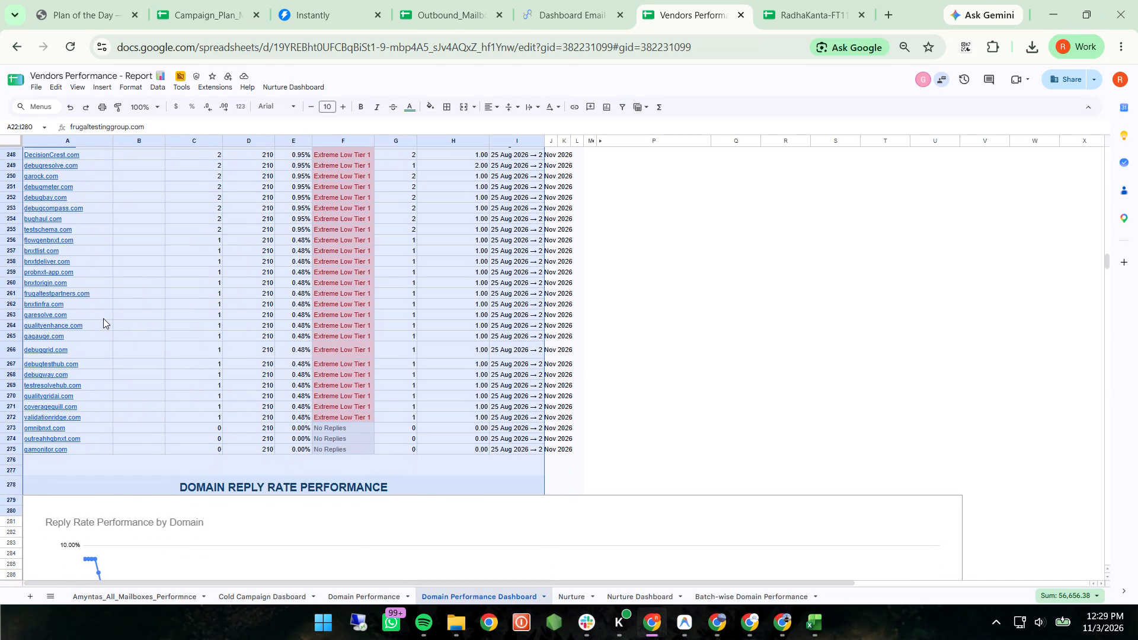
key(shift+Left)
key(shift+Left)
key(shift+Left)
key(shift+Left)
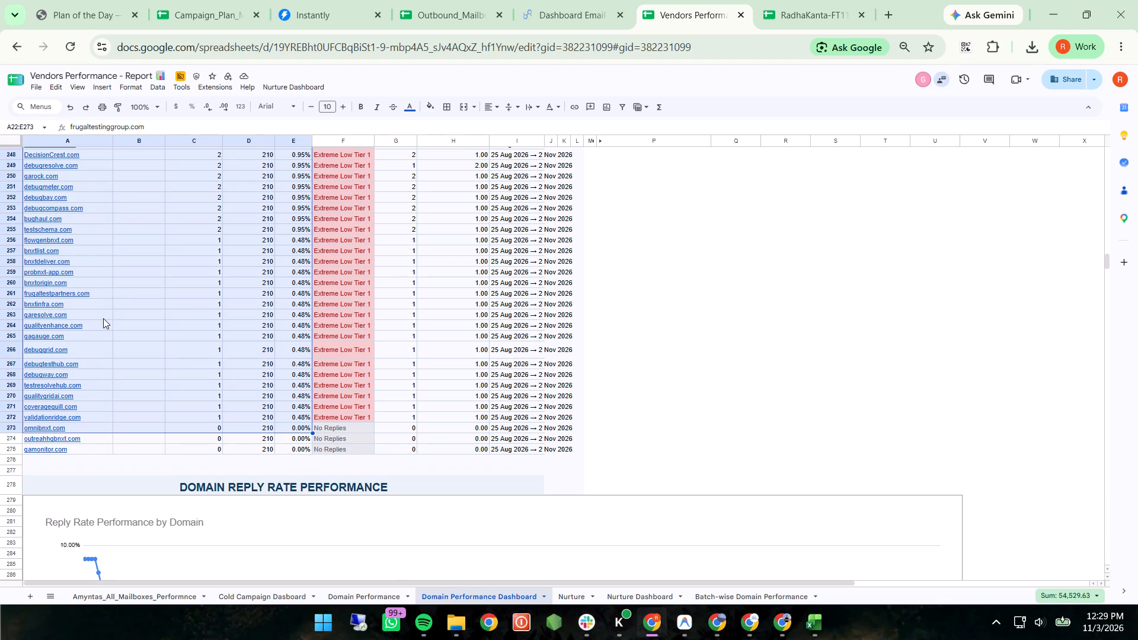
key(shift+Up)
key(shift+Left)
key(shift+Left)
key(shift+Left)
key(shift+Left)
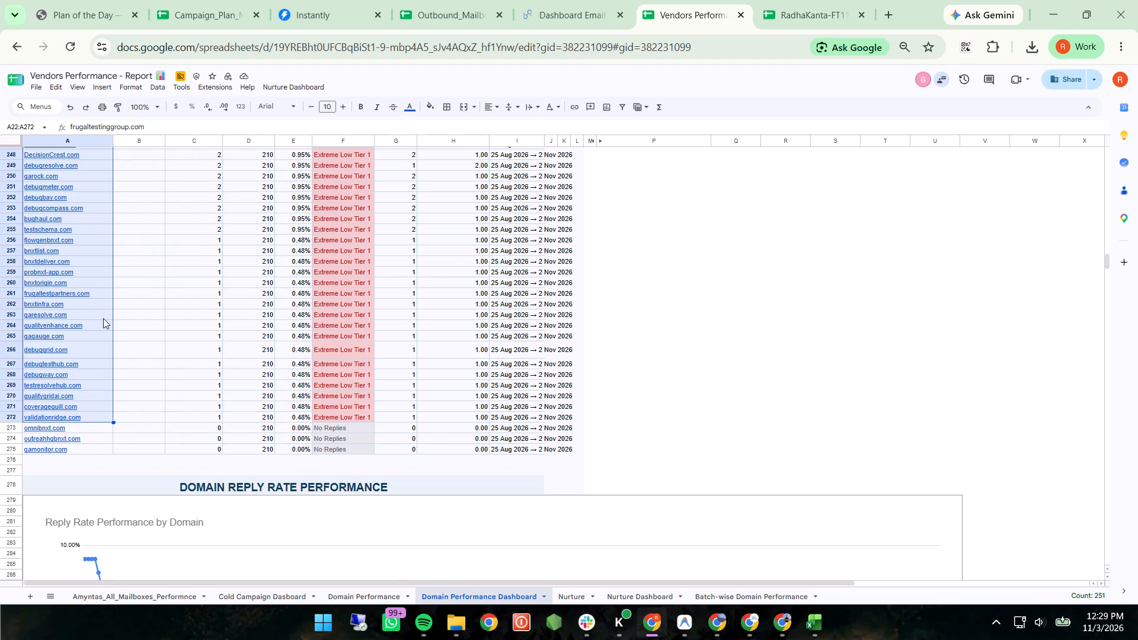
key(ctrl+c)
key(ctrl+c)
key(ctrl+c)
click(787, 0)
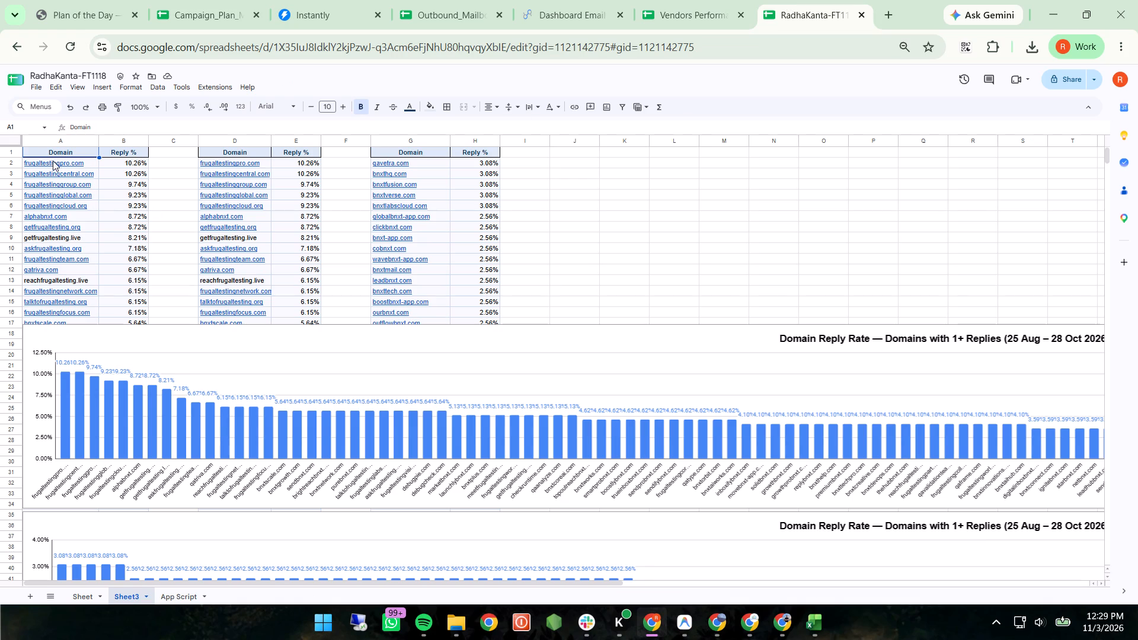
click(71, 162)
key(ctrl+v)
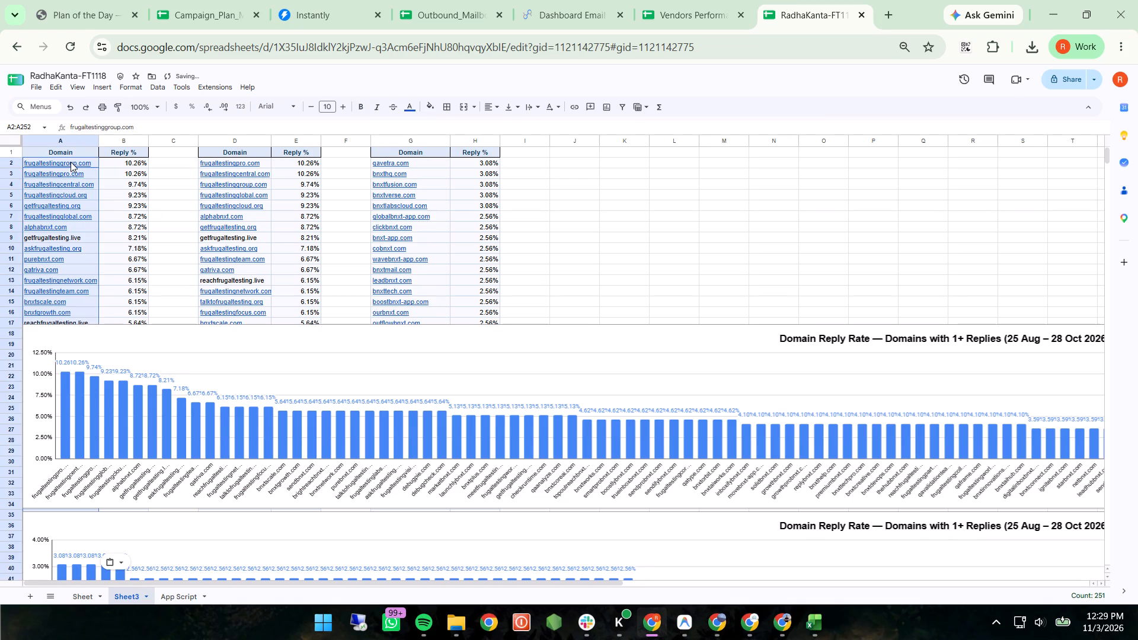
Copy the matching Reply % values, E22:E272, from the Domain Performance Dashboard into Sheet3 starting at B2.
click(674, 4)
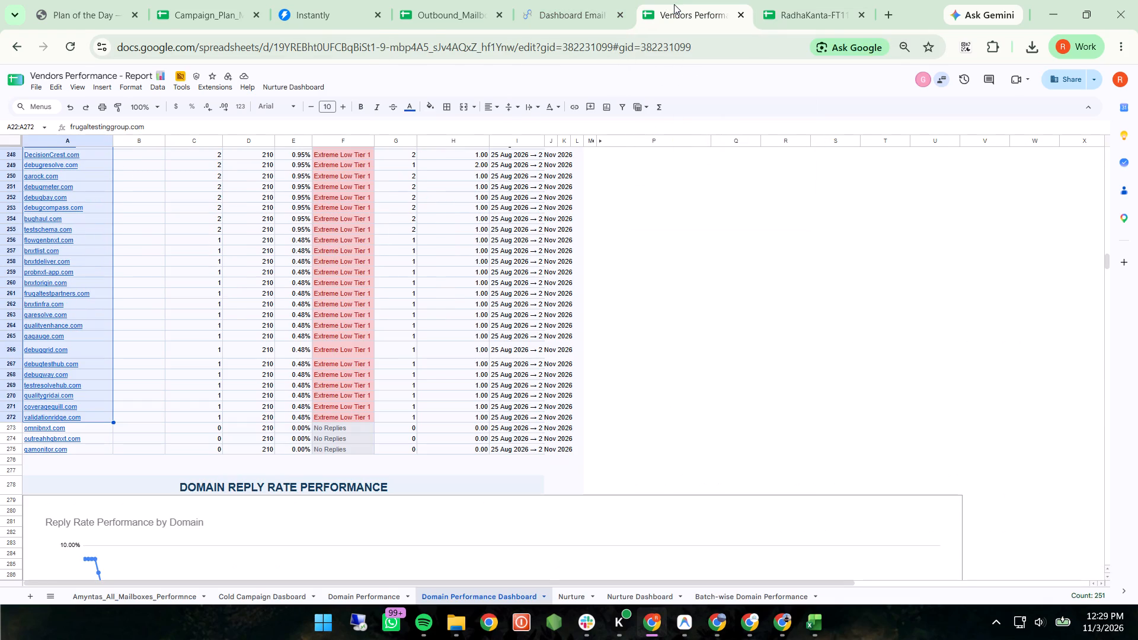
click(306, 418)
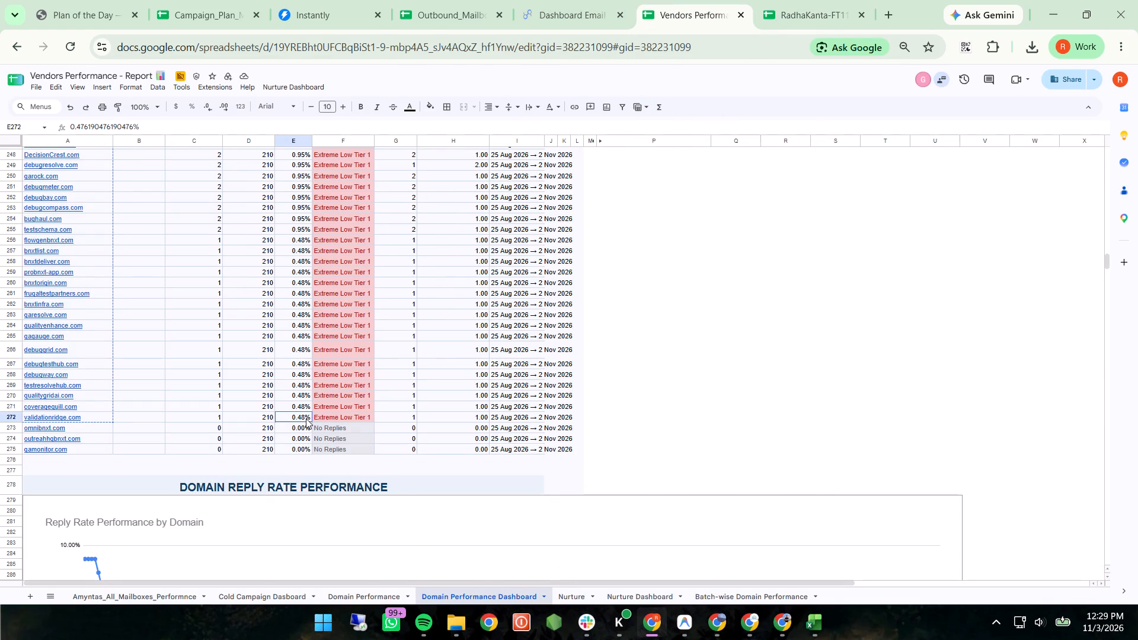
key(ctrl+shift+Up)
scroll(306, 418, up, 1)
key(shift+Down)
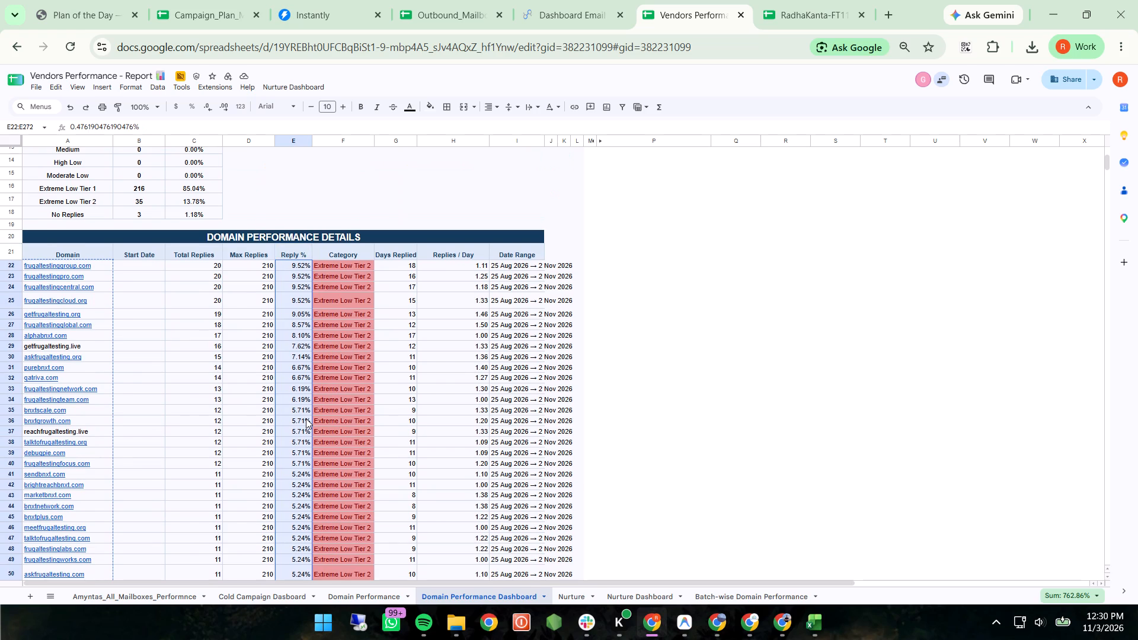
key(ctrl+c)
key(ctrl+c)
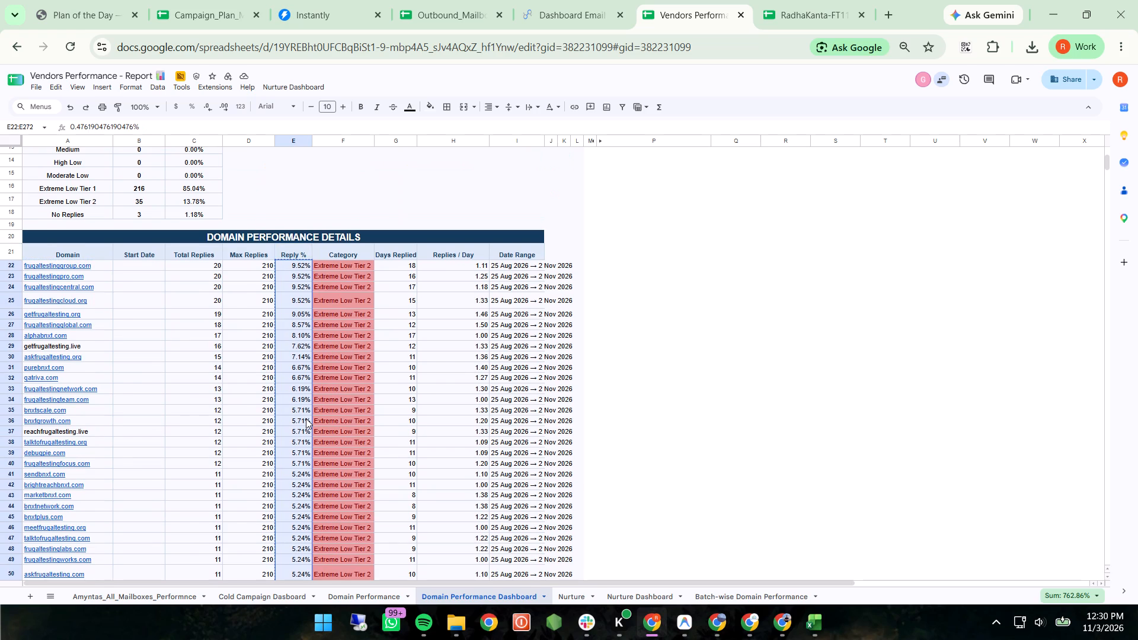
click(820, 0)
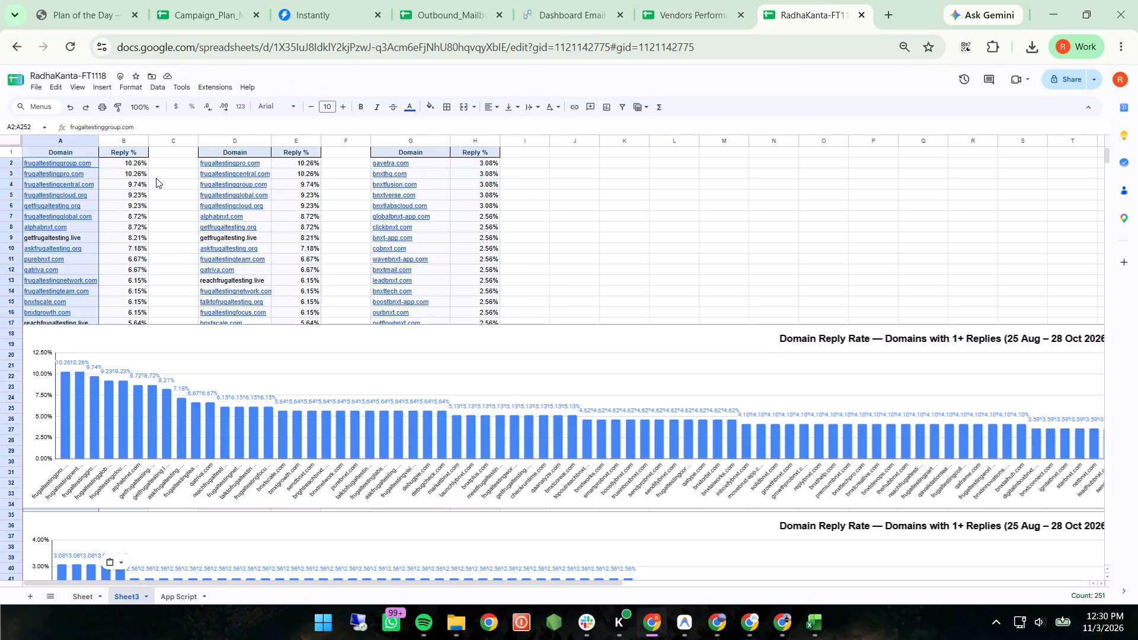
click(141, 165)
key(ctrl+v)
Copy the first half of the domain and reply rate list, A2:B127, into Sheet3's second table starting at D2.
scroll(141, 165, down, 2)
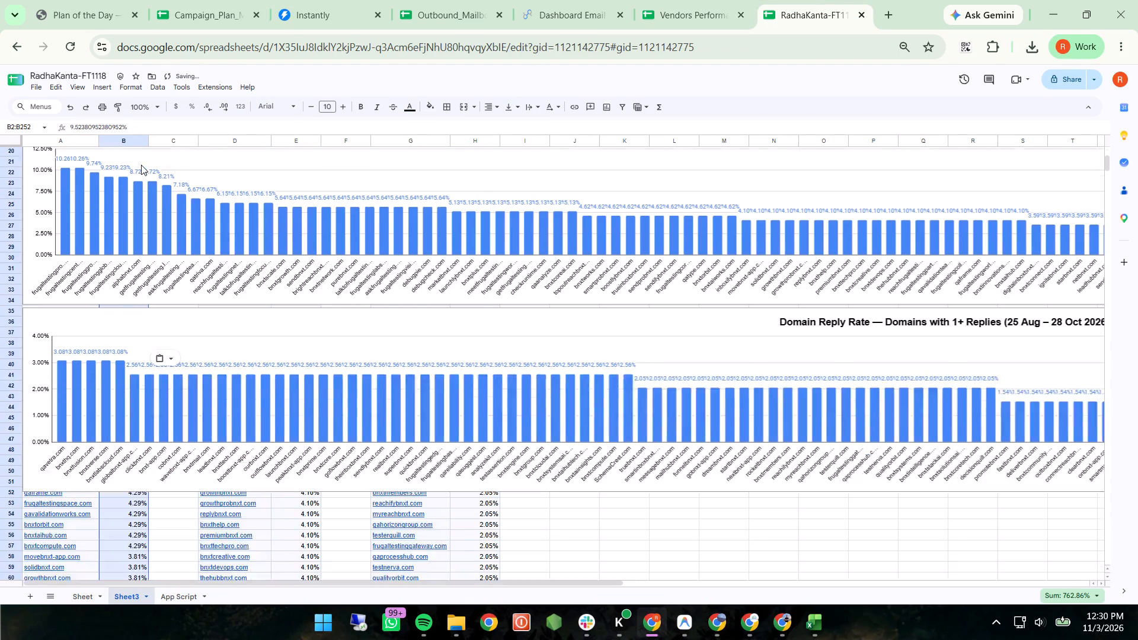
scroll(141, 165, down, 10)
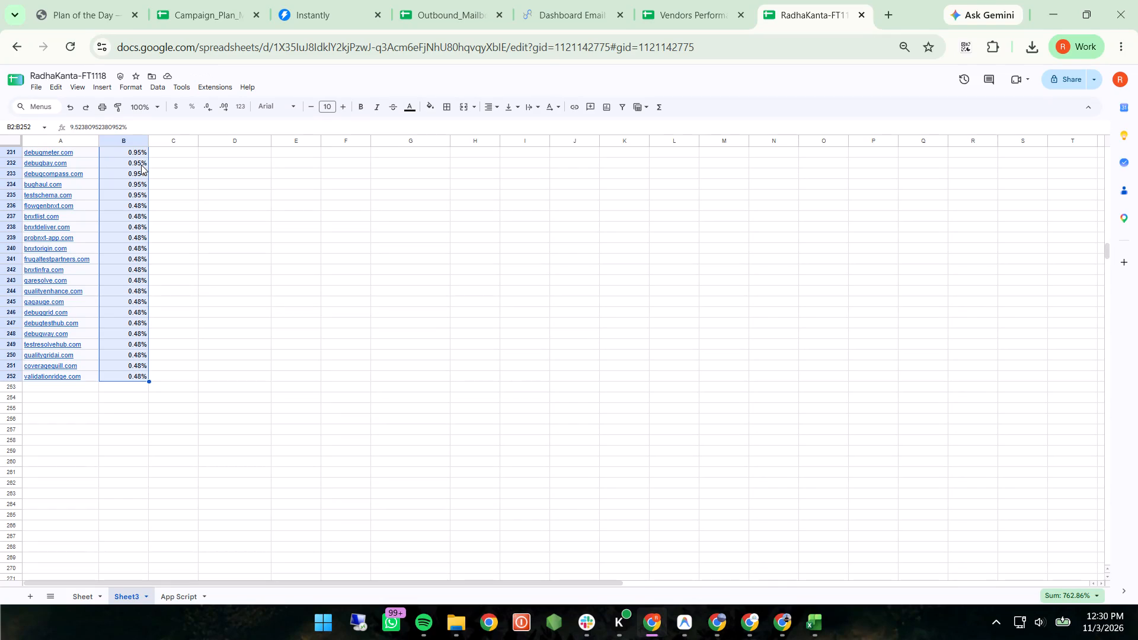
scroll(141, 165, up, 20)
scroll(141, 165, up, 3)
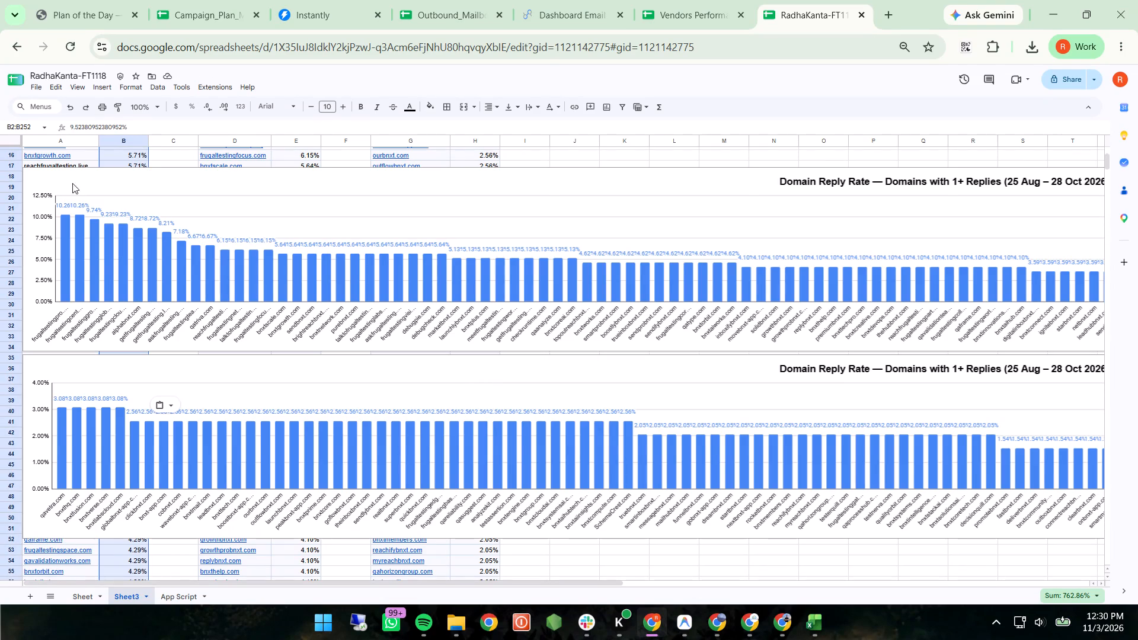
click(61, 160)
key(shift+Right)
key(shift+Down)
key(shift+Down)
key(shift+Down)
key(shift+Down)
key(shift+Down)
key(shift+Down)
key(shift+Down)
key(shift+Down)
key(shift+Down)
key(shift+Down)
key(shift+Down)
key(shift+Down)
key(shift+Down)
key(shift+Down)
key(shift+Down)
key(shift+Down)
key(shift+Down)
key(shift+Down)
key(shift+Down)
key(shift+Down)
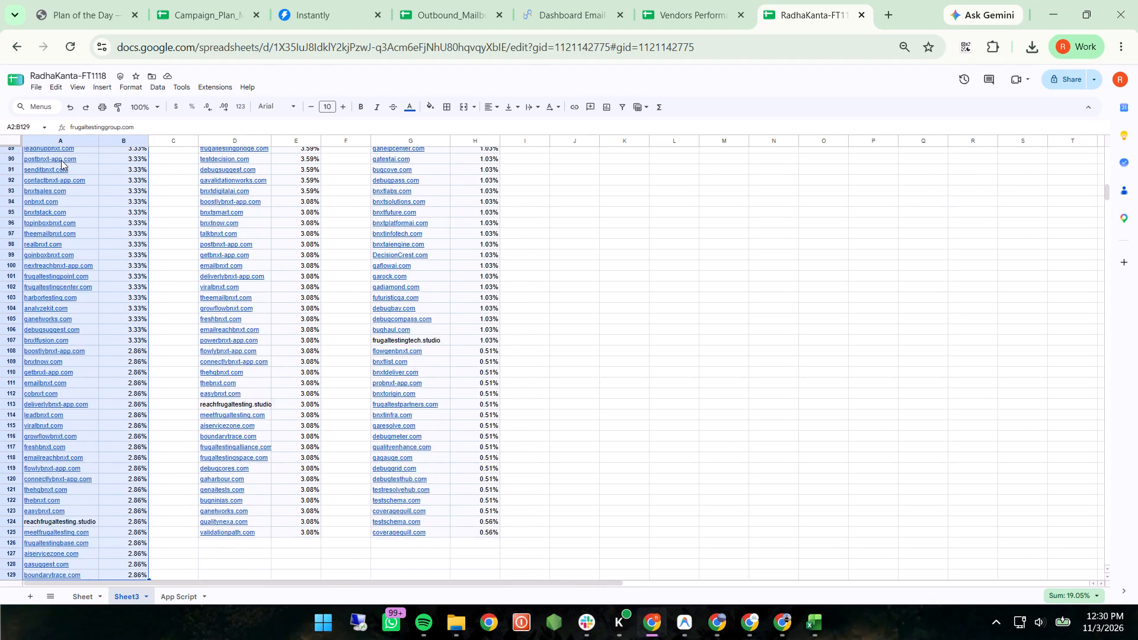
key(shift+Up)
key(shift+Up)
key(shift+Up)
key(shift+Up)
key(shift+Up)
key(shift+Up)
key(shift+Up)
key(shift+Up)
key(shift+Up)
key(shift+Up)
key(shift+Up)
key(shift+Down)
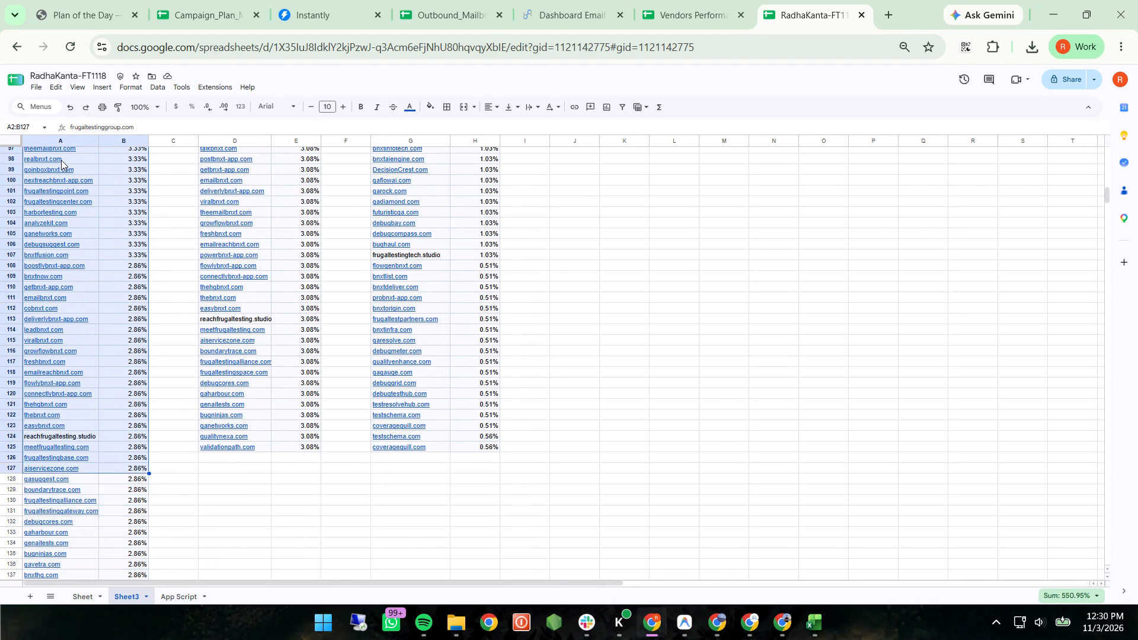
key(ctrl+c)
key(ctrl+c)
key(ctrl+c)
scroll(61, 160, up, 10)
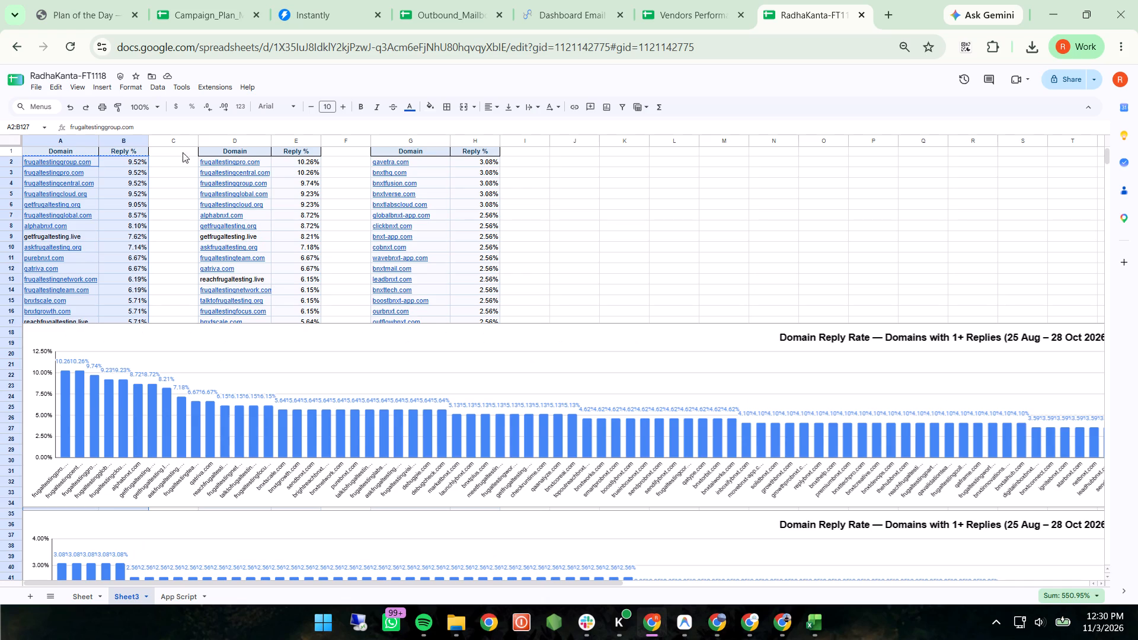
click(219, 167)
key(ctrl+v)
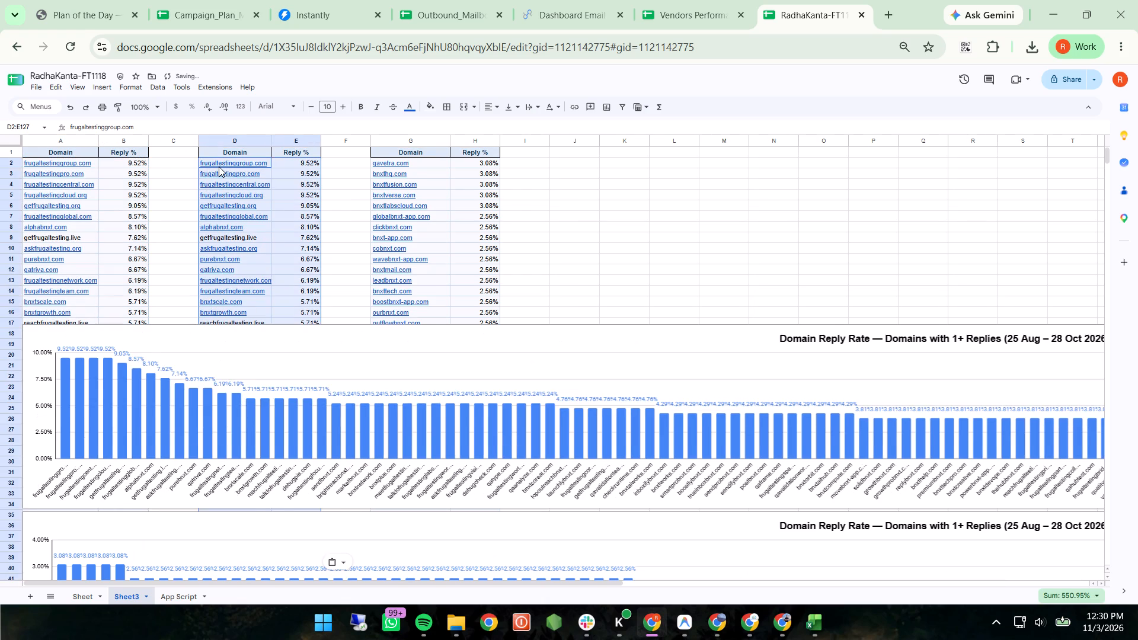
Copy the second half of the domain and reply rate list, A128:B252, into Sheet3's third table starting at G2.
scroll(219, 167, down, 8)
scroll(216, 338, down, 1)
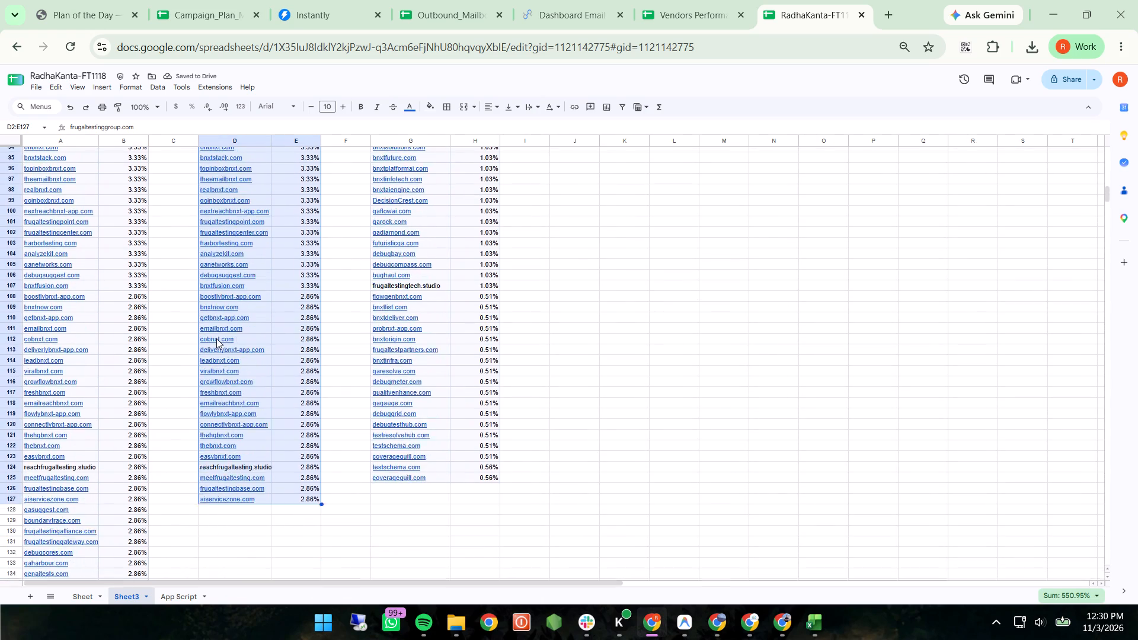
scroll(216, 338, down, 2)
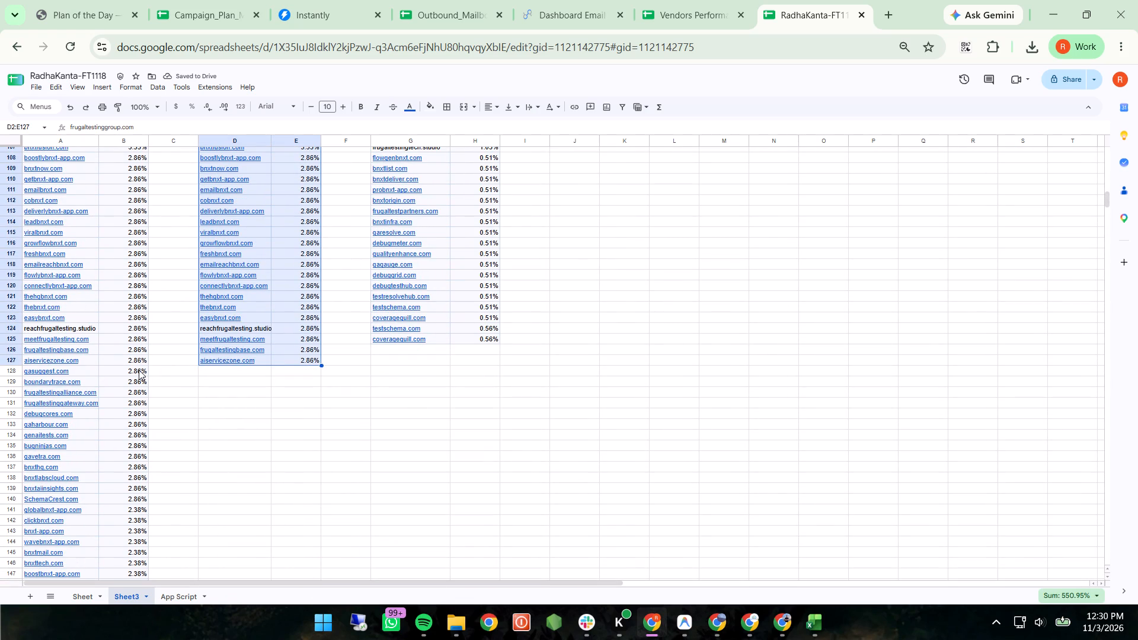
click(84, 370)
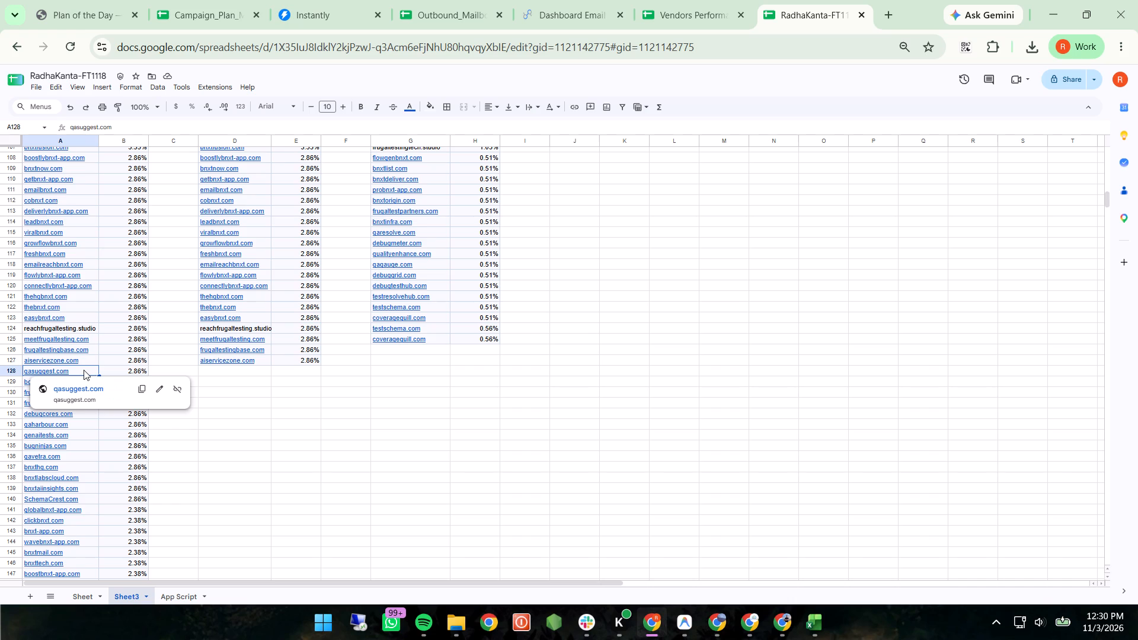
key(shift+Right)
key(ctrl+shift+Down)
scroll(84, 370, down, 1)
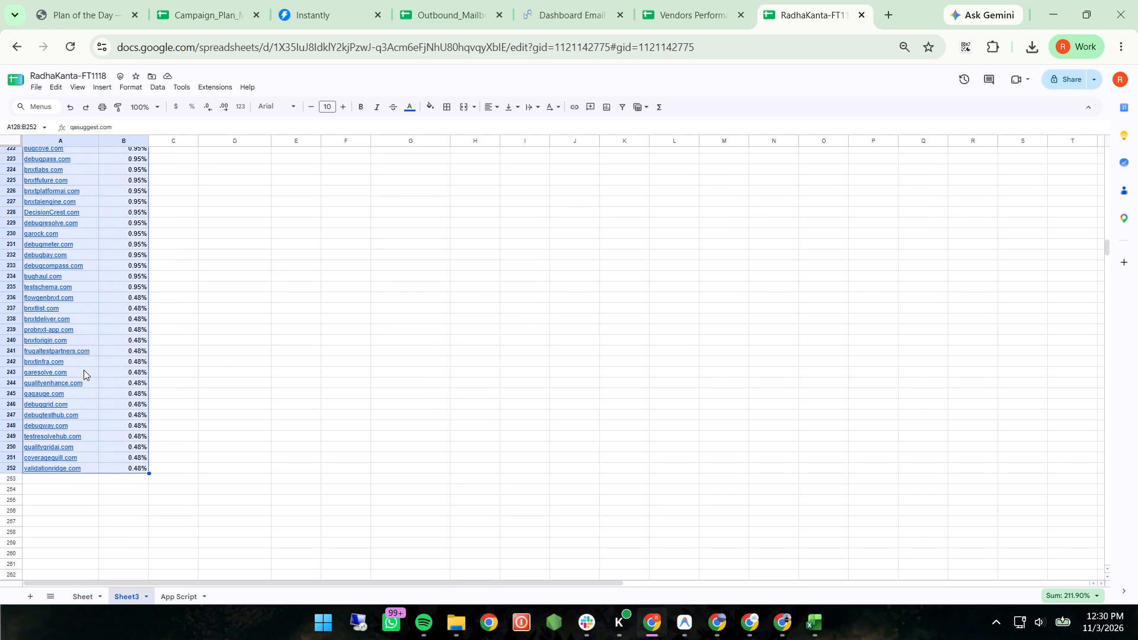
key(ctrl+c)
key(ctrl+c)
scroll(84, 370, up, 17)
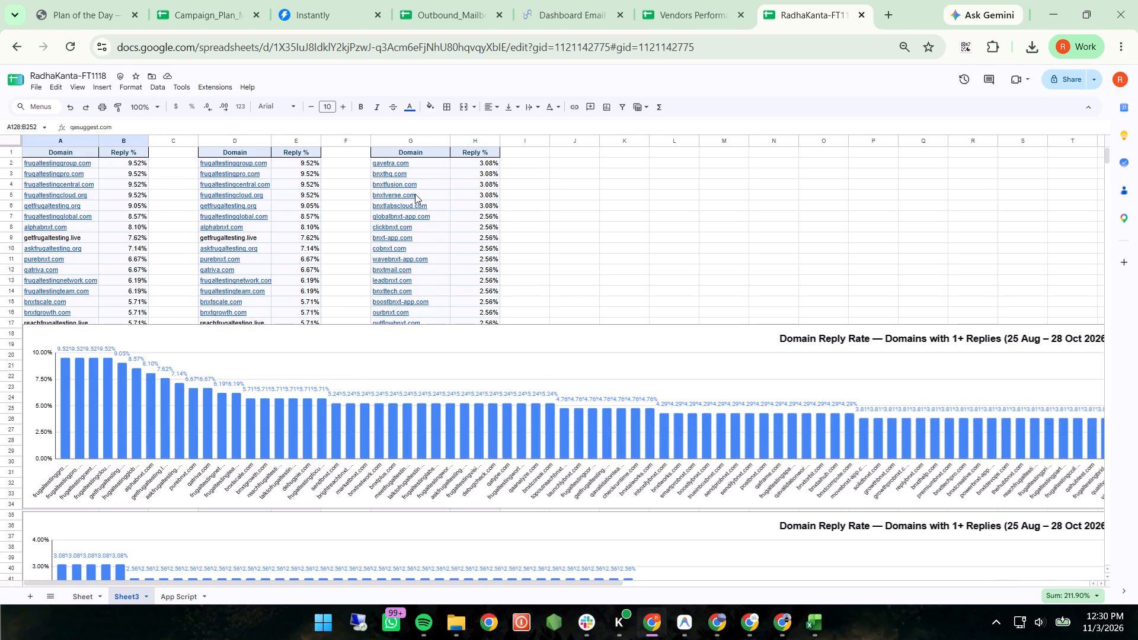
click(409, 167)
key(ctrl+v)
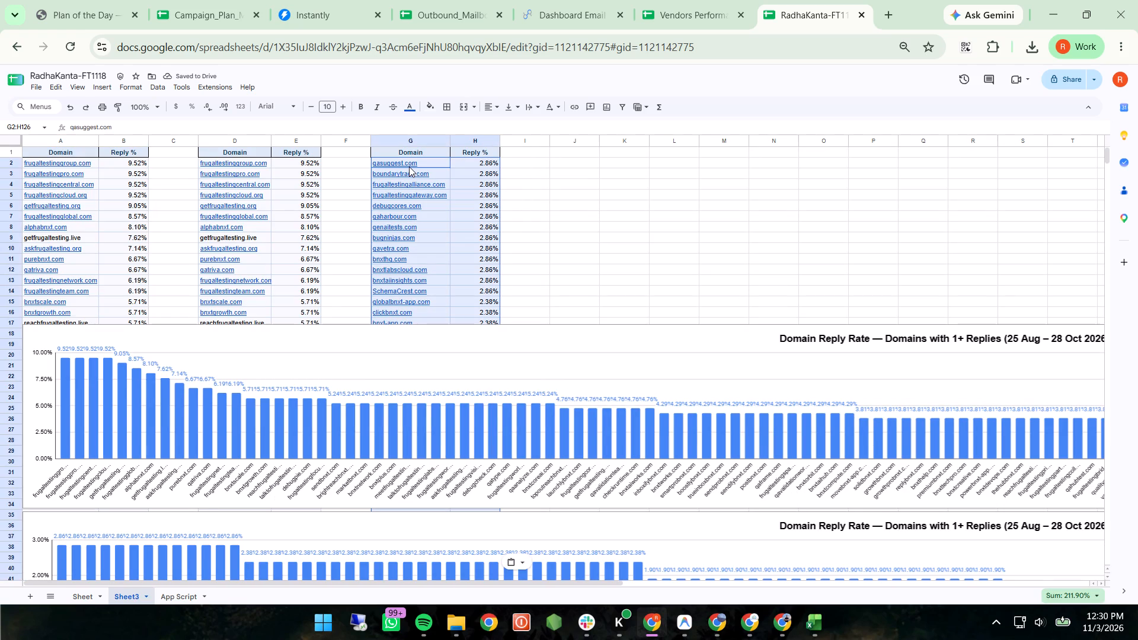
Change the end date in the upper reply rate chart's title to 02 Nov, keeping the 25 Aug start and 2026.
scroll(644, 382, left, 6)
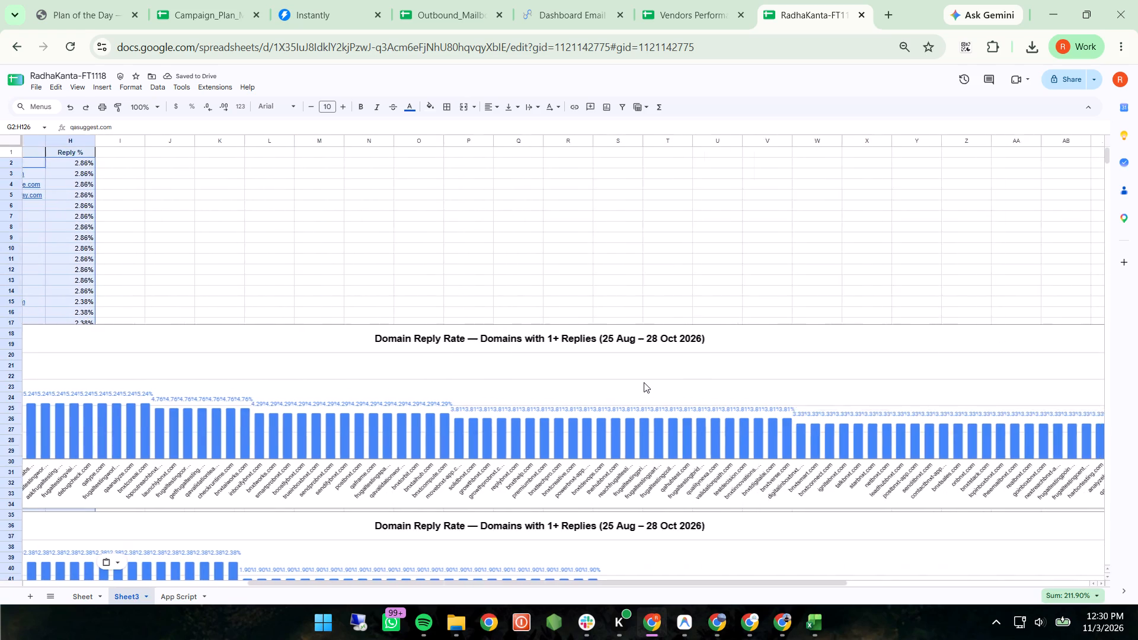
scroll(644, 382, left, 1)
double_click(386, 341)
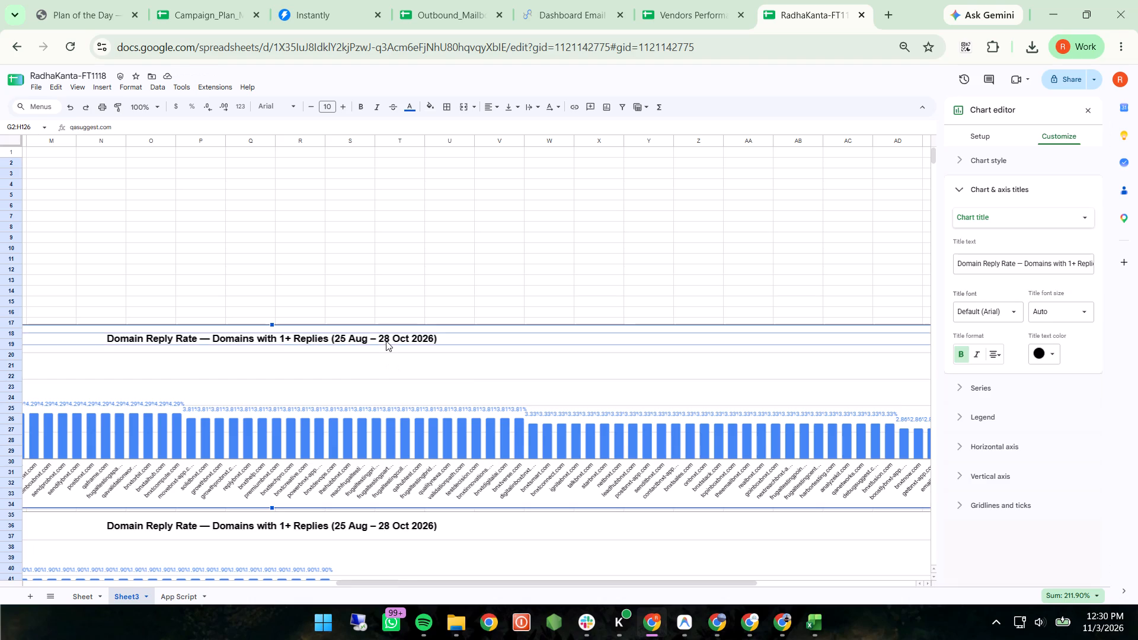
double_click(389, 336)
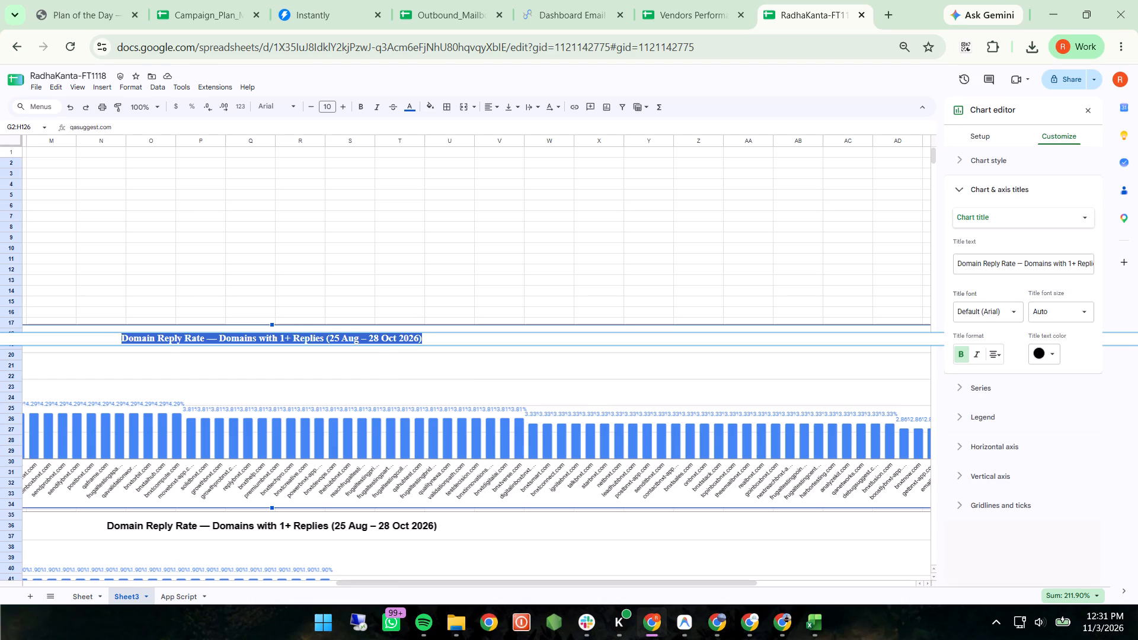
click(376, 338)
key(BackSpace)
key(BackSpace)
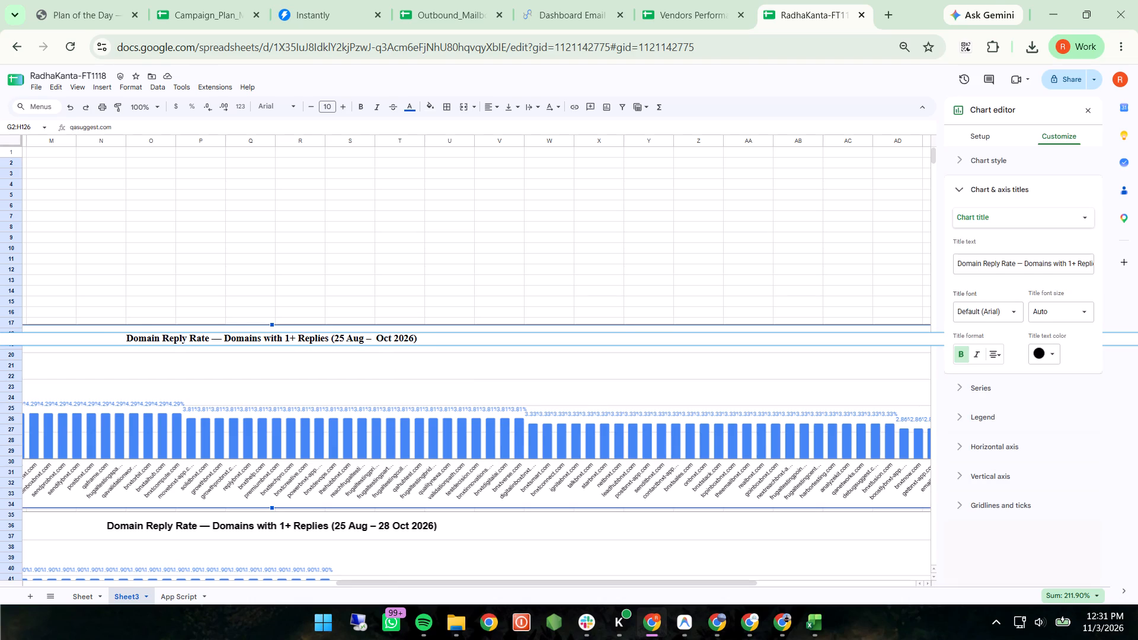
text(02)
key(Right)
key(Right)
key(Right)
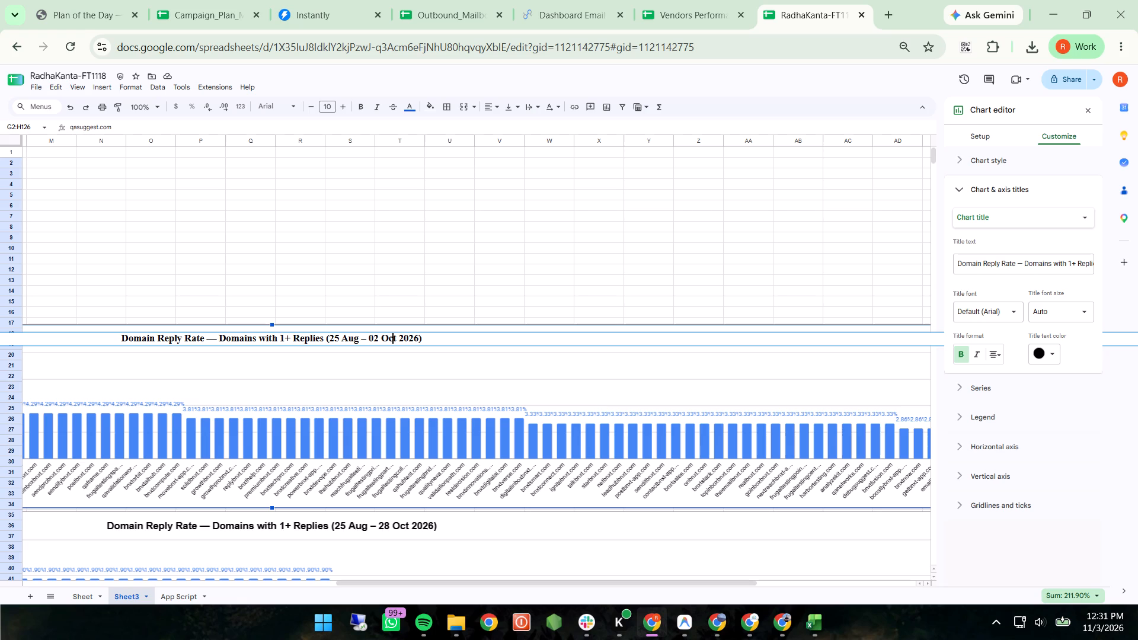
key(Right)
key(BackSpace)
key(BackSpace)
key(BackSpace)
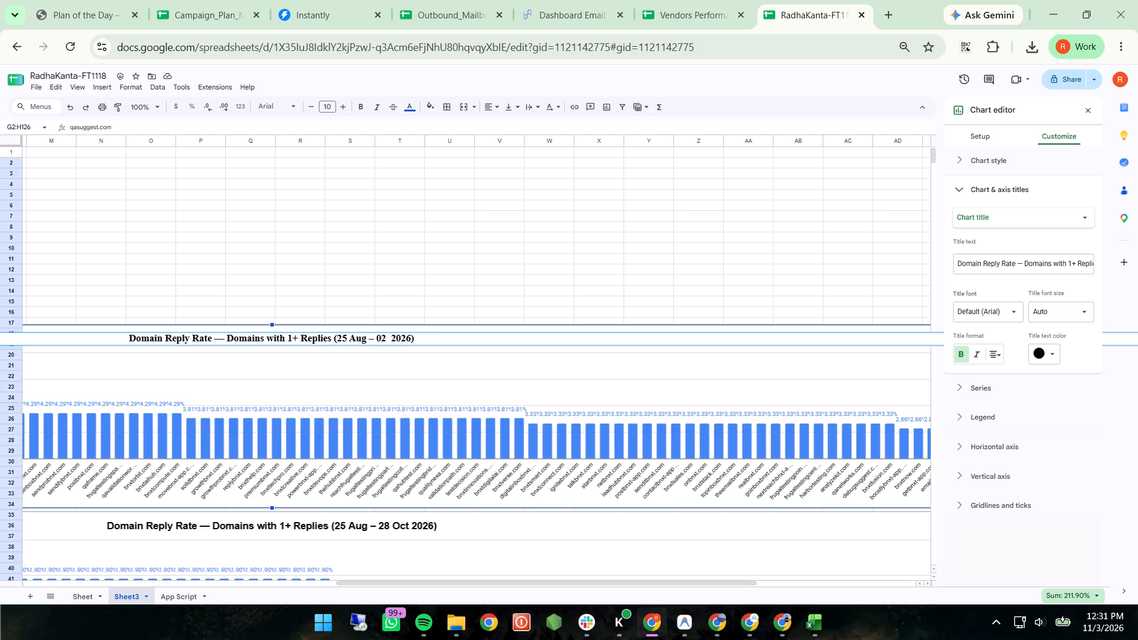
text(Np)
key(BackSpace)
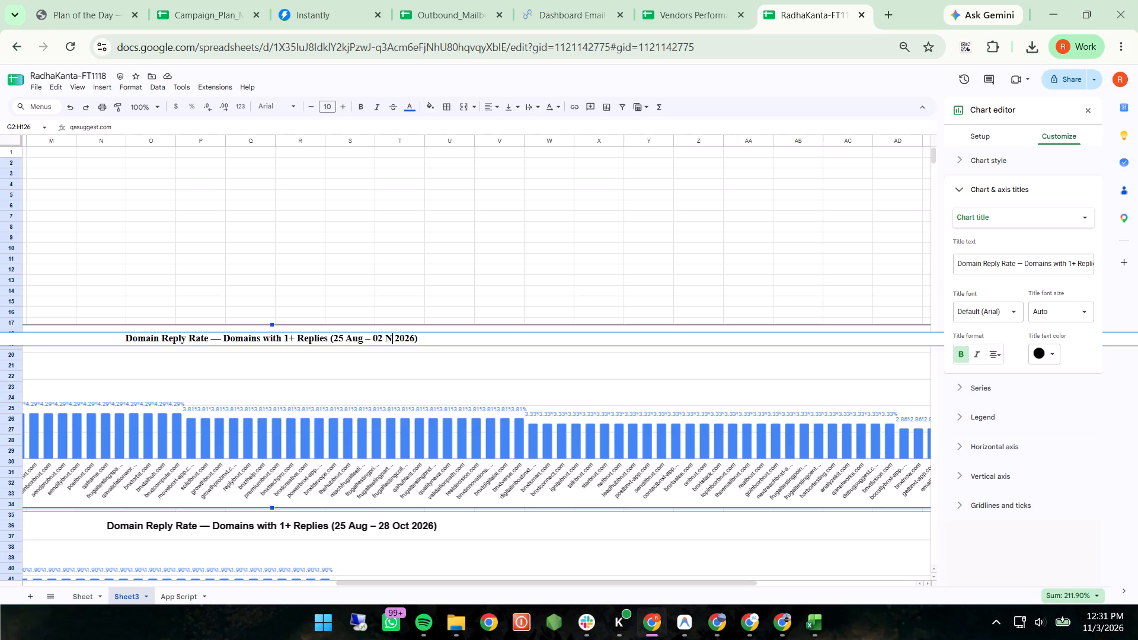
text(ov)
key(Return)
Change the end date in the lower reply rate chart's title to 02 Nov and leave the chart editor.
scroll(427, 399, down, 2)
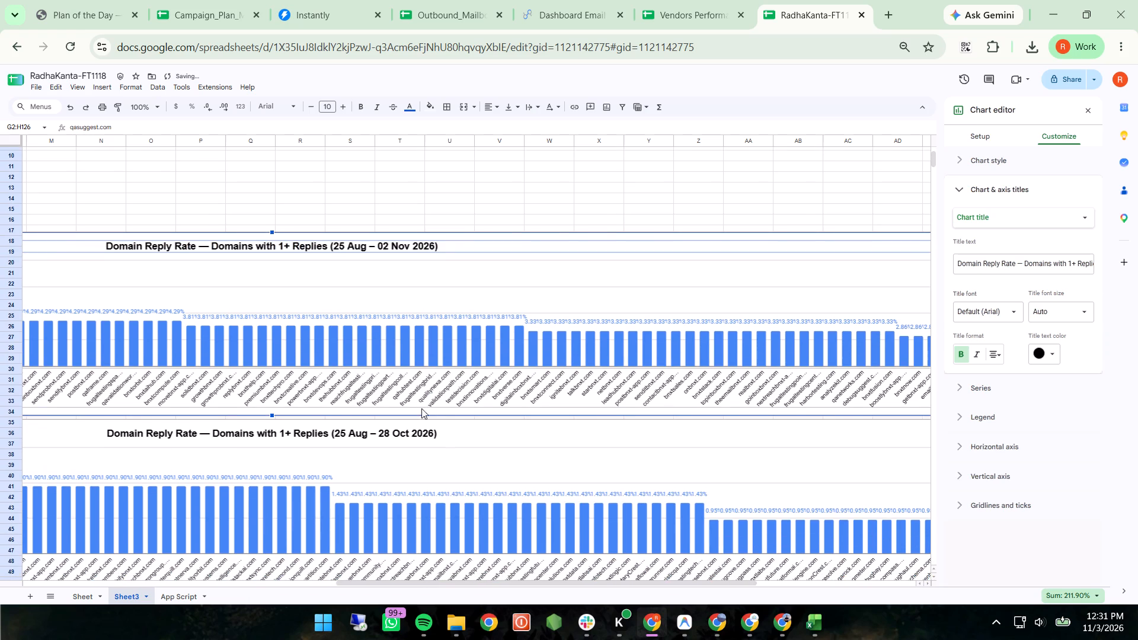
double_click(391, 430)
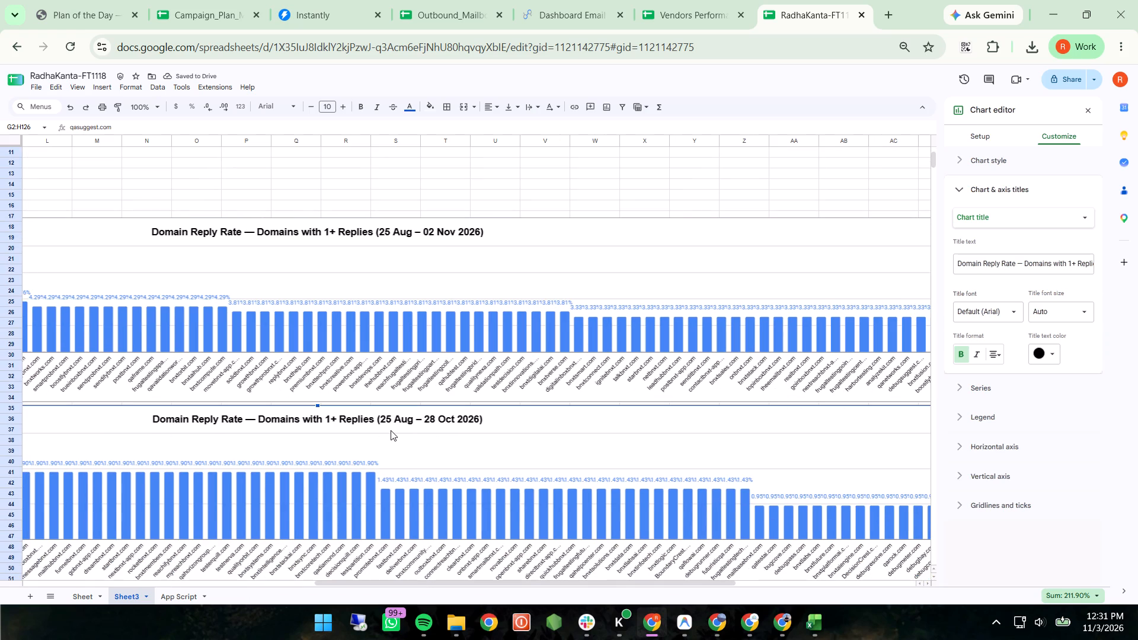
double_click(407, 420)
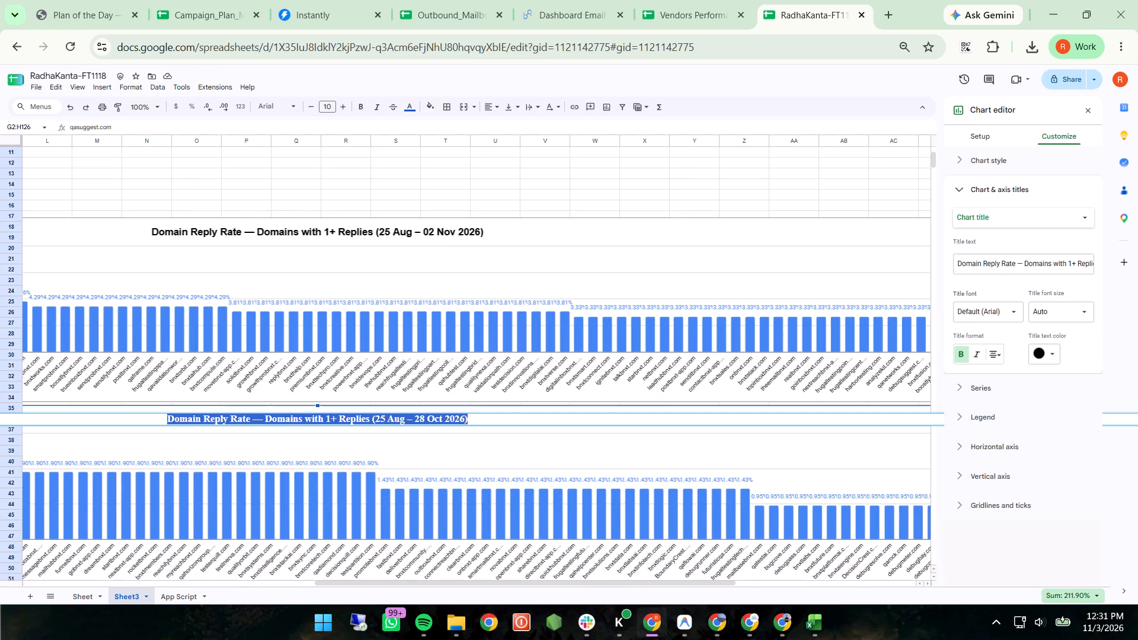
click(445, 418)
key(Left)
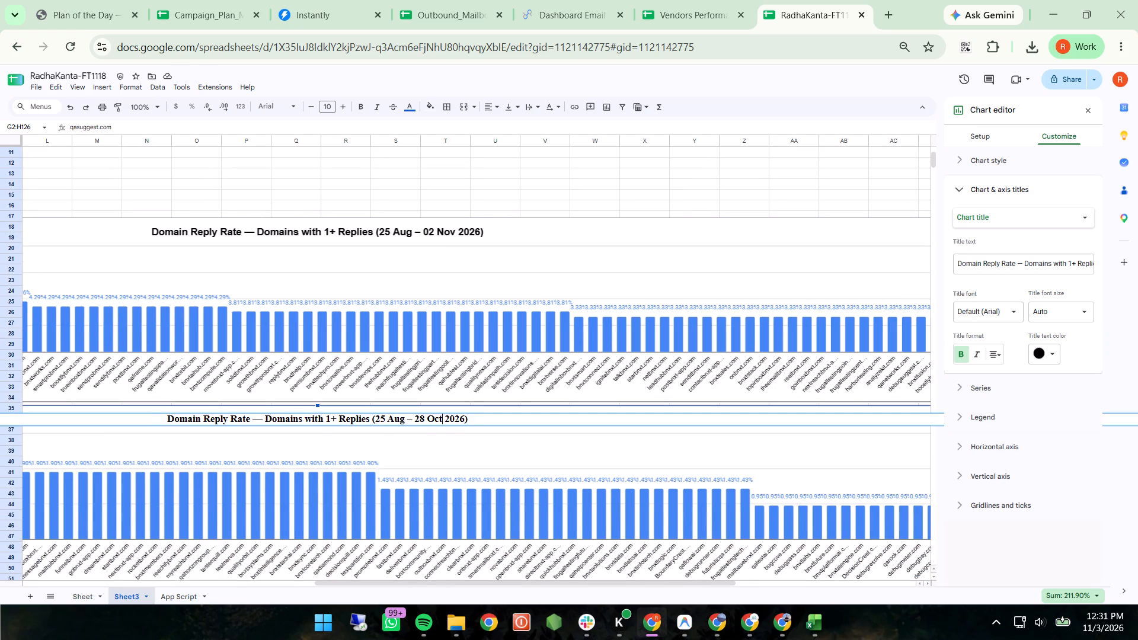
key(BackSpace)
key(BackSpace)
key(BackSpace)
key(BackSpace)
key(BackSpace)
key(BackSpace)
text(02 Nov)
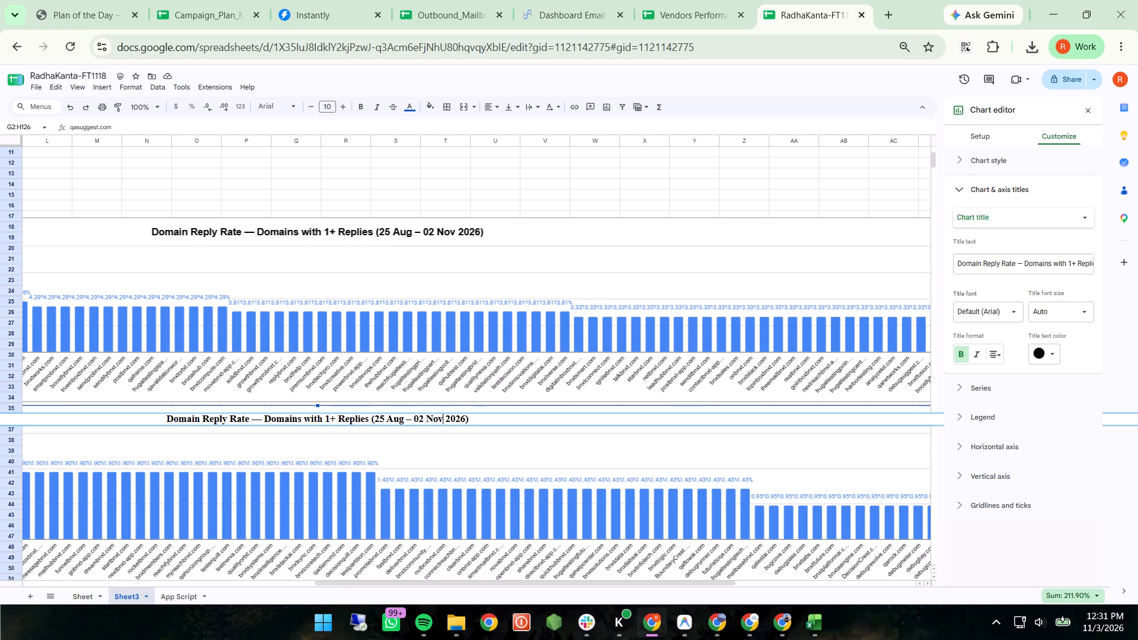
key(Return)
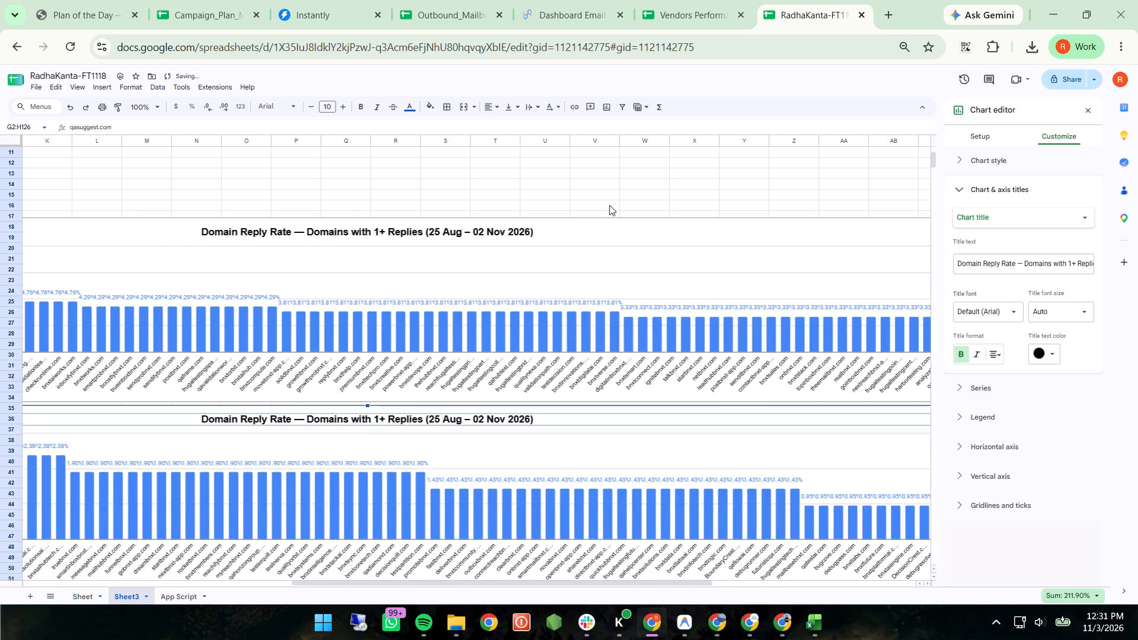
click(603, 194)
Review both domain reply rate charts across their full width and the tables above them.
scroll(603, 194, down, 1)
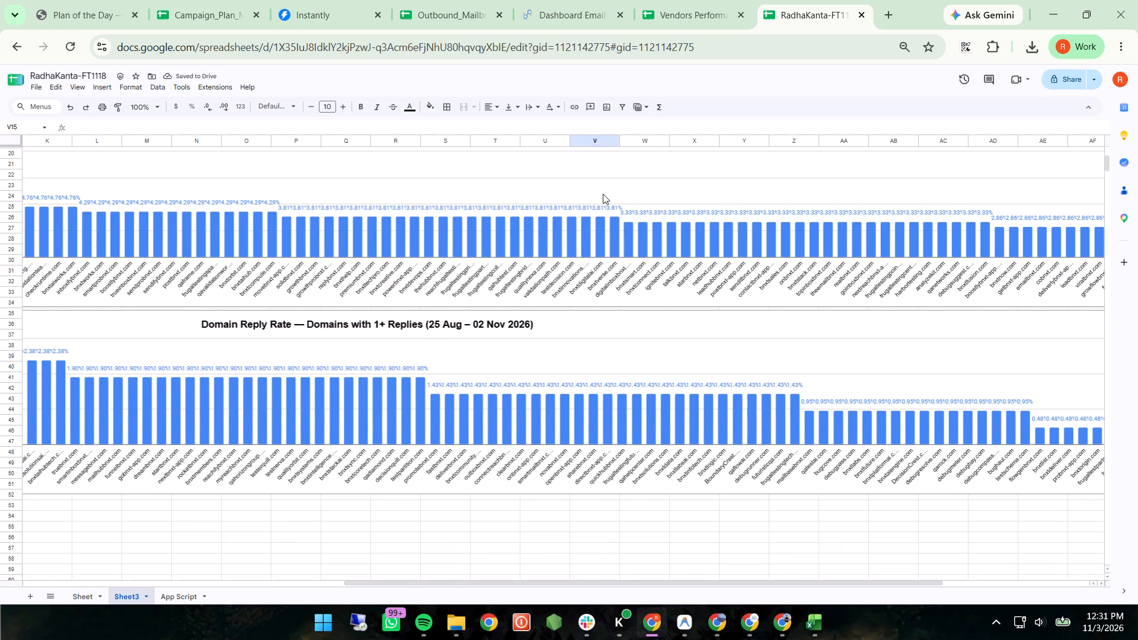
scroll(603, 194, left, 3)
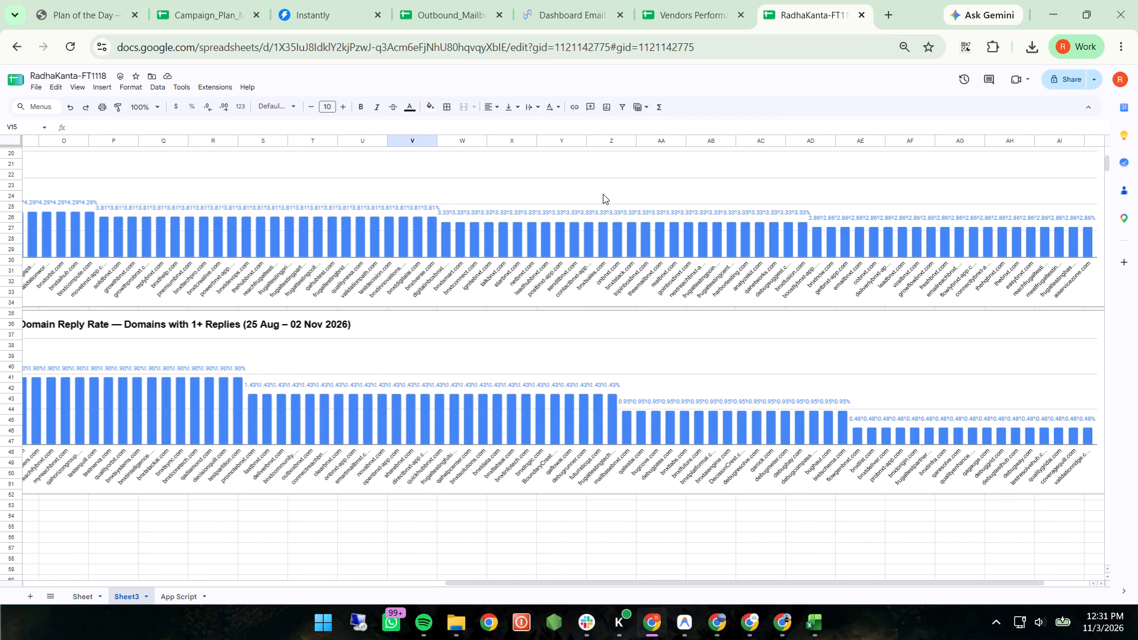
scroll(603, 194, left, 3)
scroll(603, 194, right, 3)
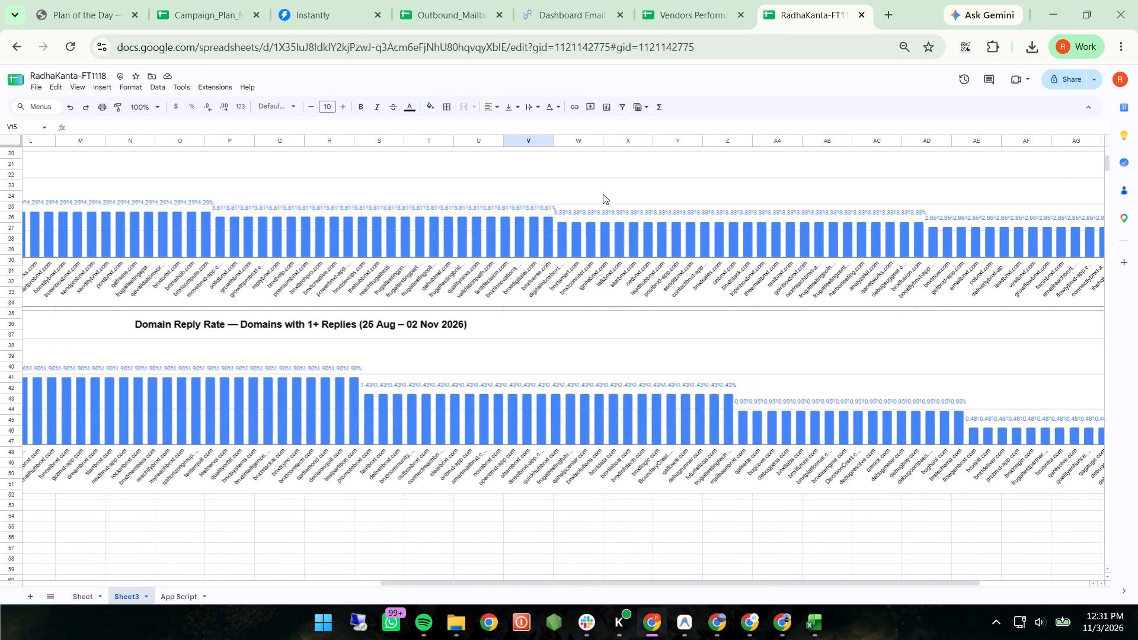
scroll(603, 194, right, 2)
scroll(603, 194, up, 1)
scroll(603, 194, right, 4)
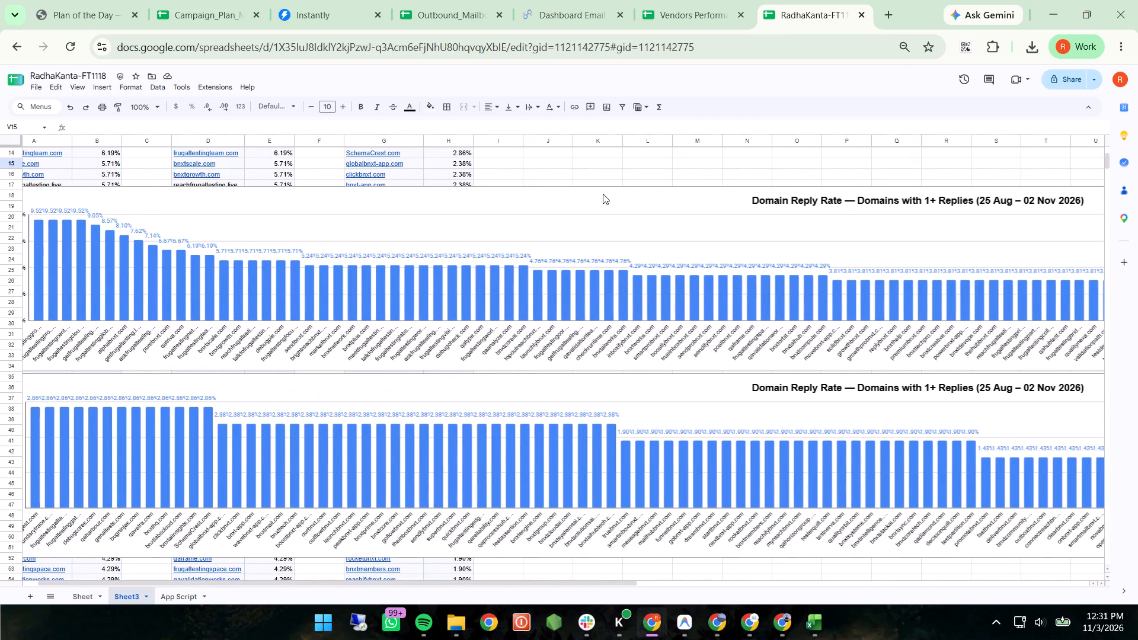
scroll(603, 194, left, 3)
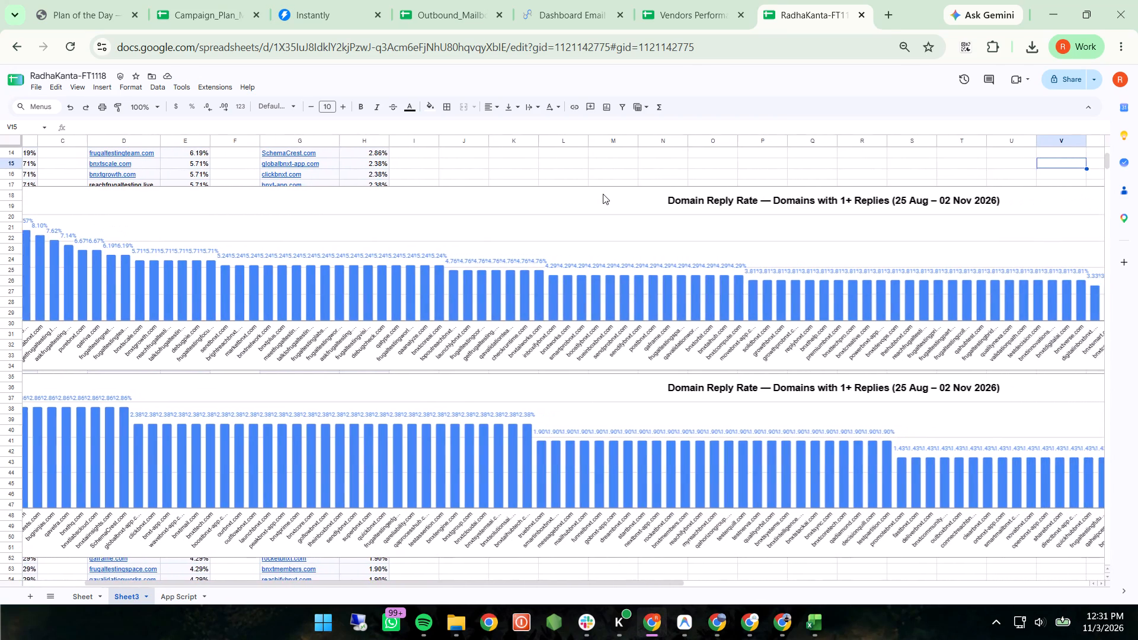
scroll(603, 194, left, 5)
scroll(603, 194, up, 3)
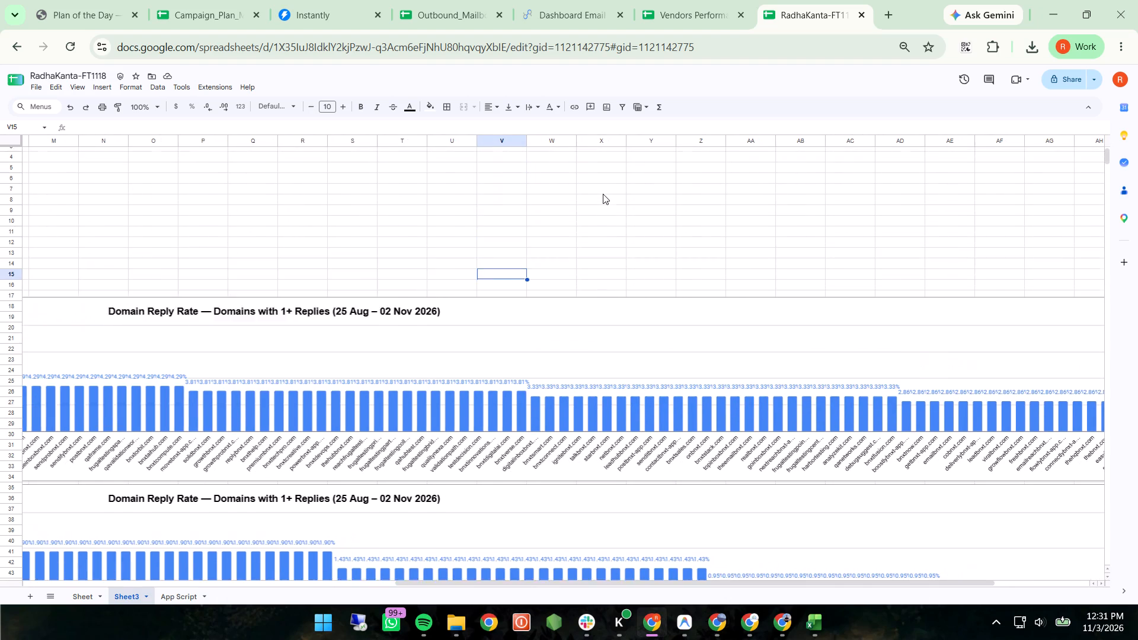
scroll(603, 194, up, 2)
scroll(603, 194, right, 7)
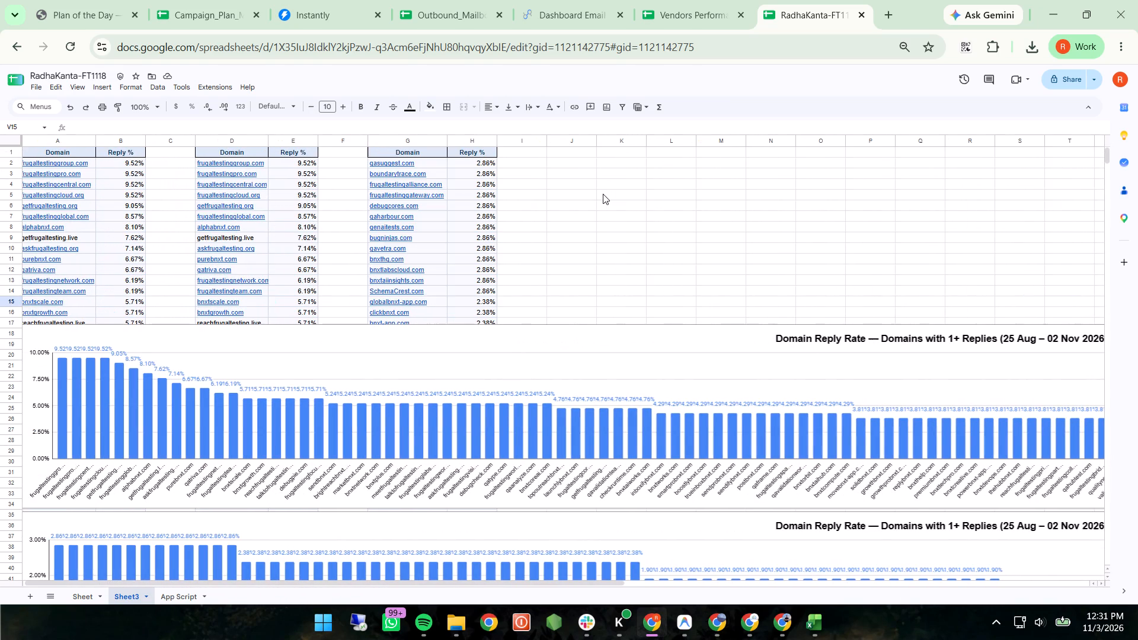
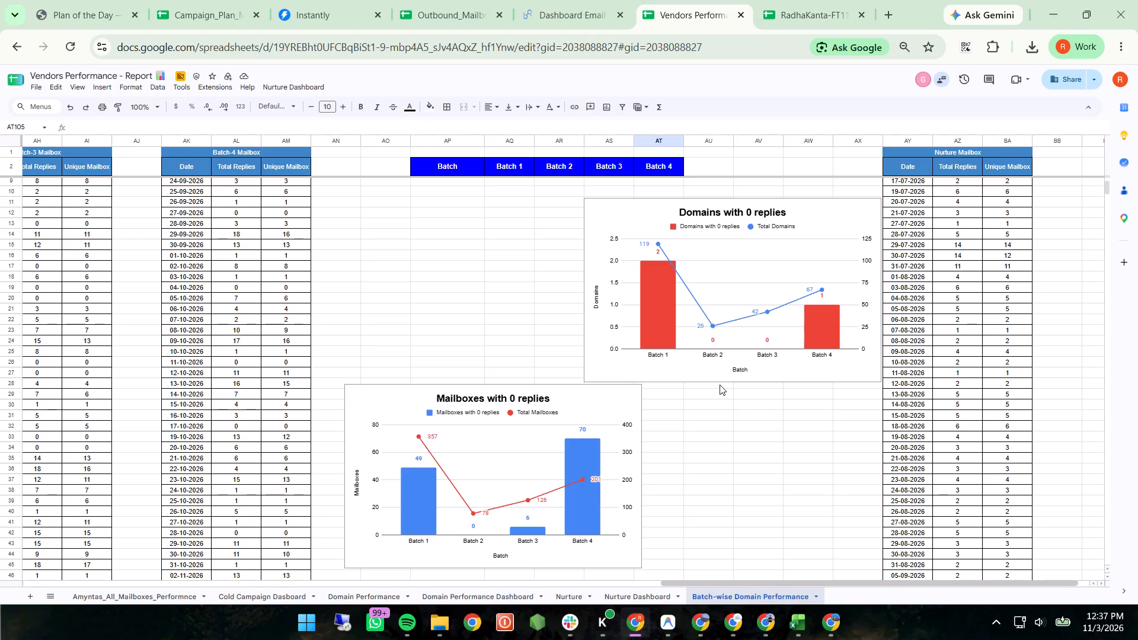
Download the "Domains with 0 replies" chart on the Batch-wise Domain Performance sheet as a PNG image.
click(803, 222)
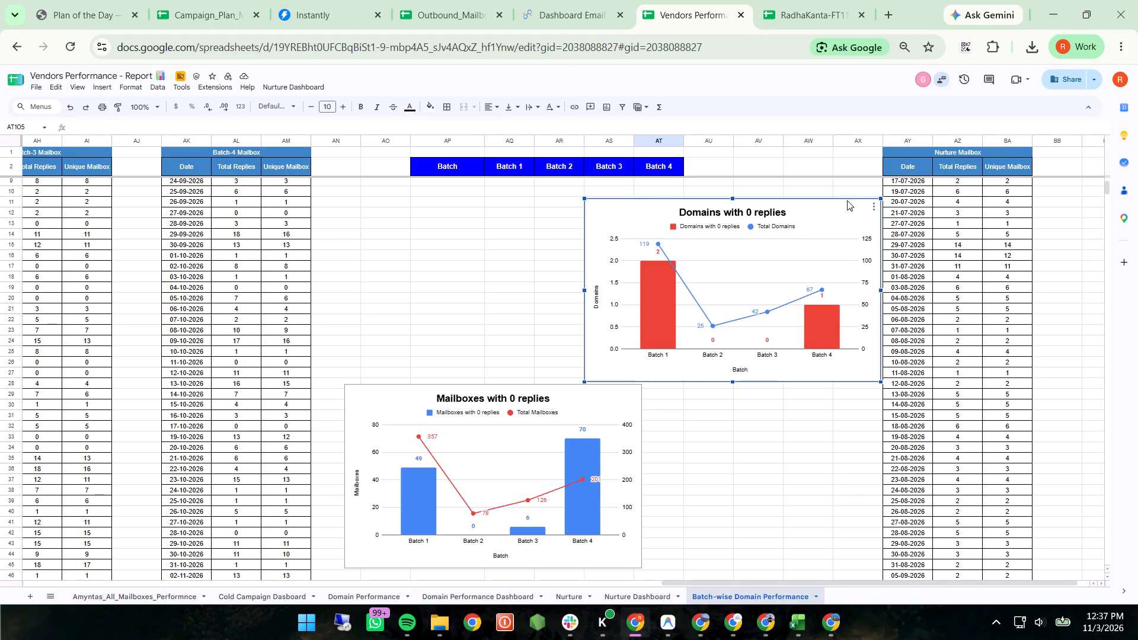
click(873, 203)
click(906, 250)
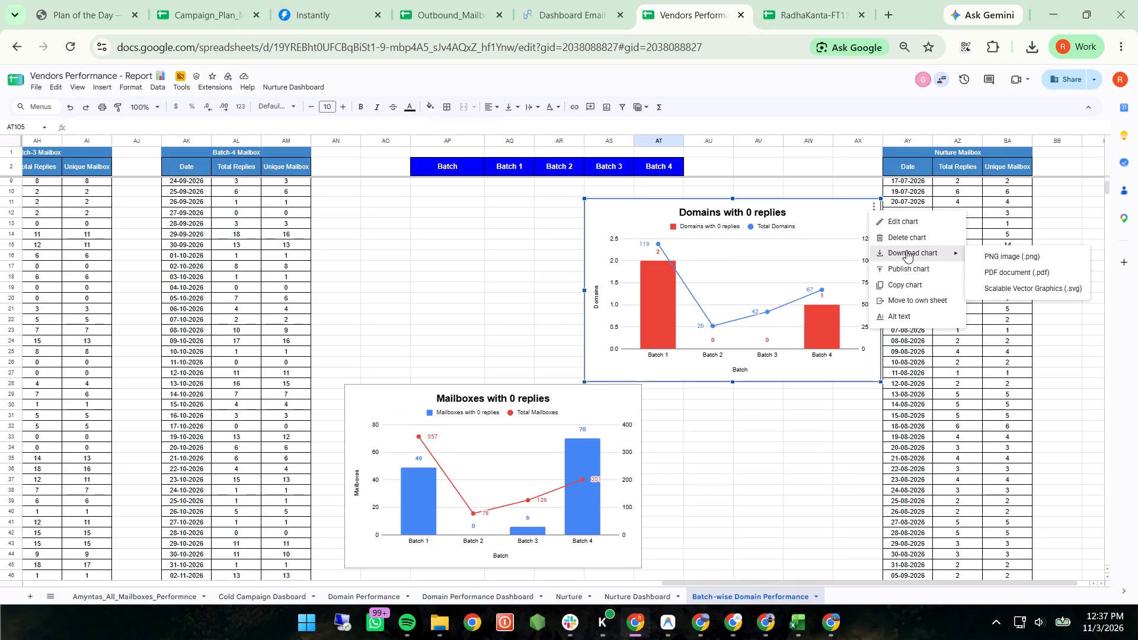
click(982, 251)
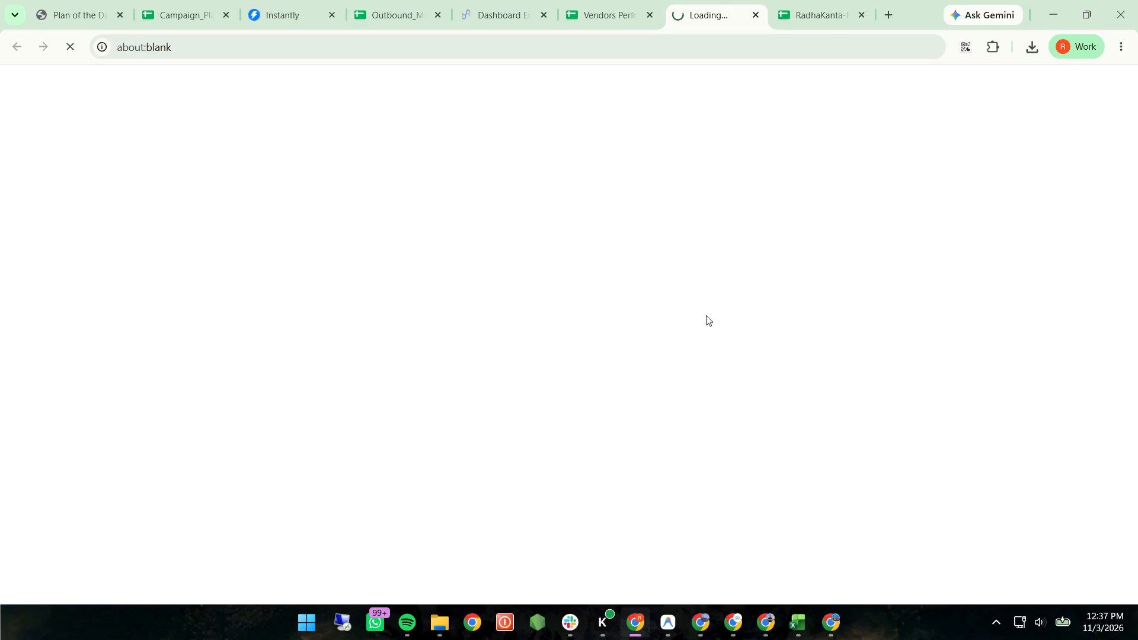
Download the "All Domains — Total Replies vs Unique Domains with Replies" chart from the same sheet as a PNG image.
scroll(621, 335, down, 6)
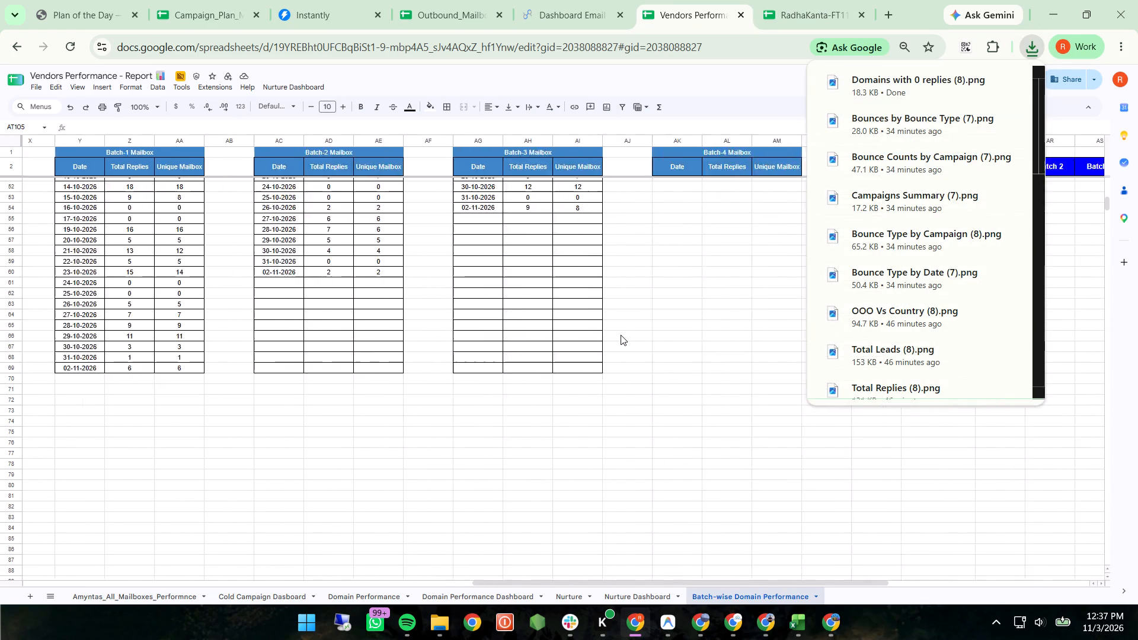
scroll(621, 335, right, 7)
scroll(621, 335, up, 4)
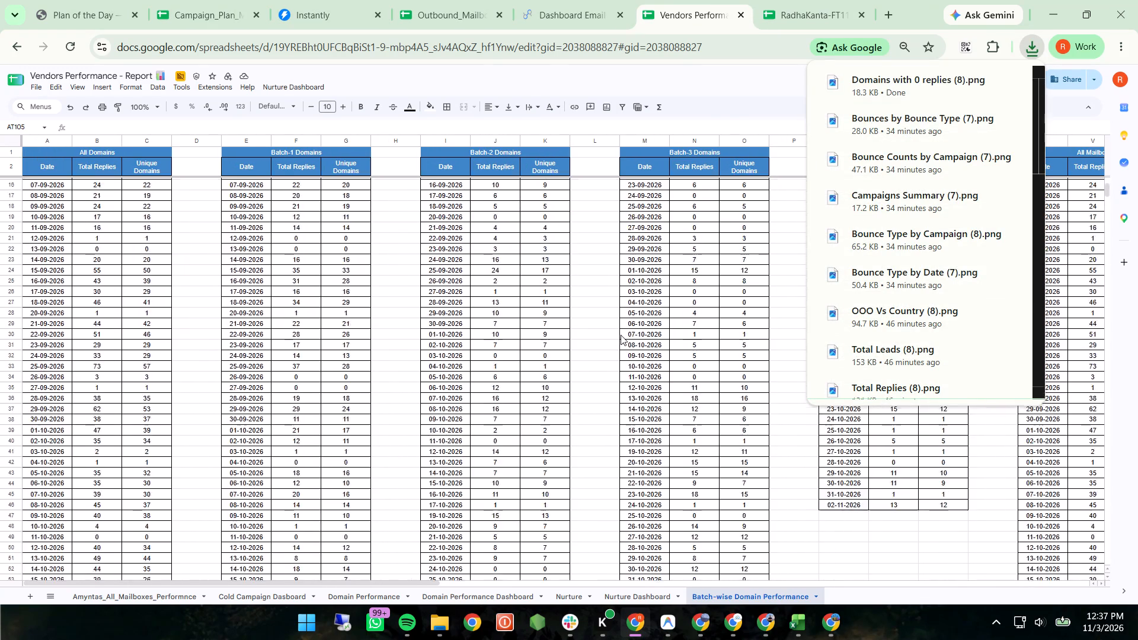
scroll(621, 335, up, 2)
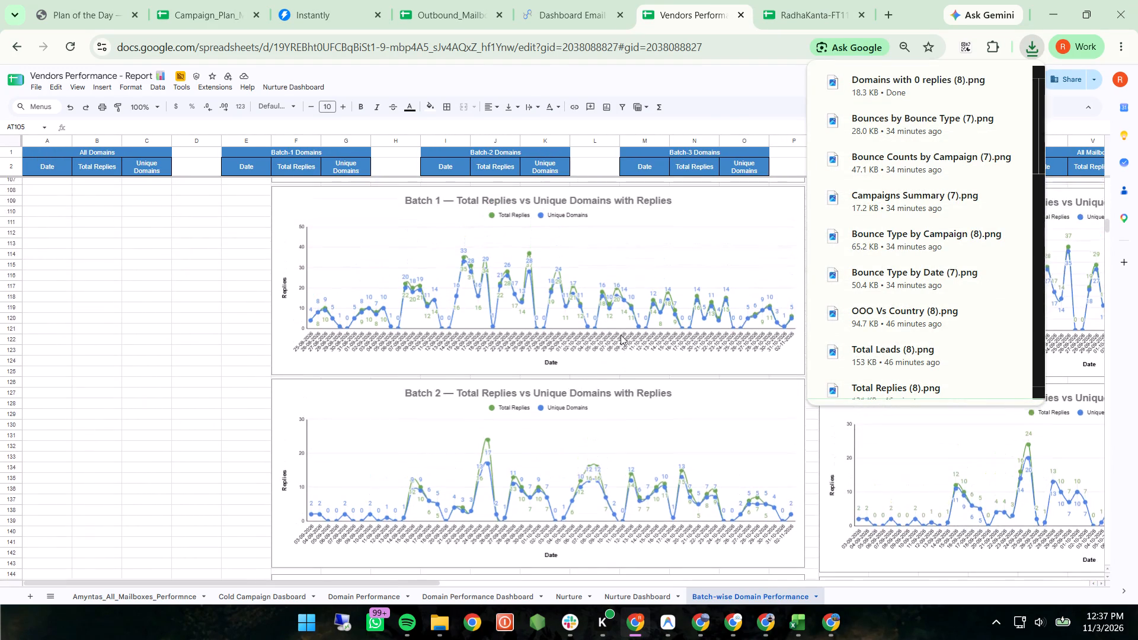
scroll(621, 335, up, 2)
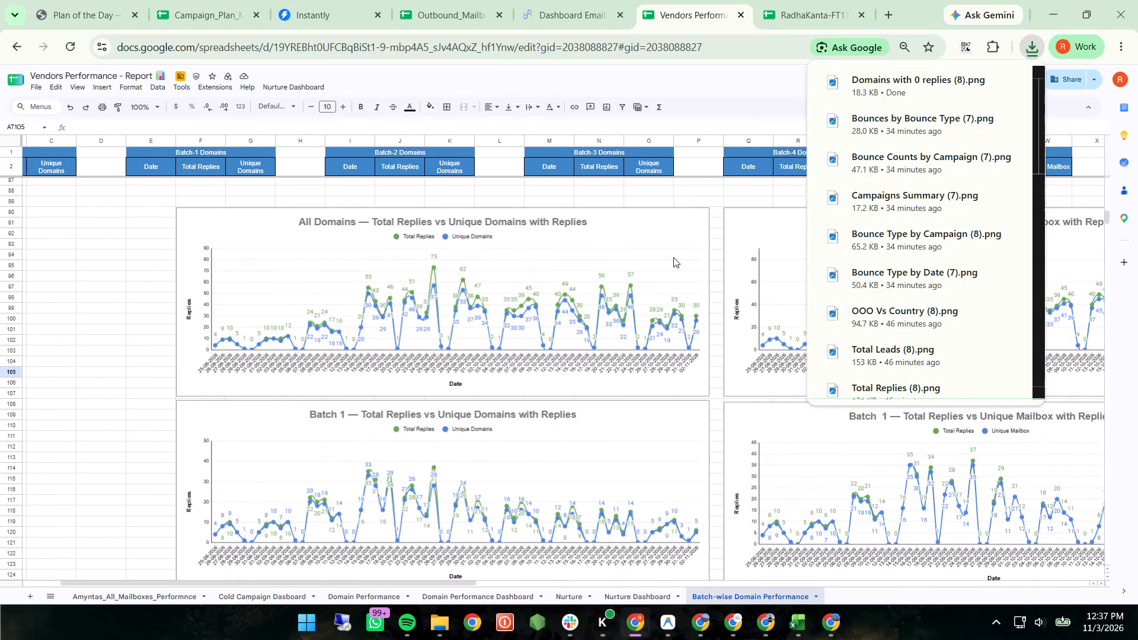
click(676, 256)
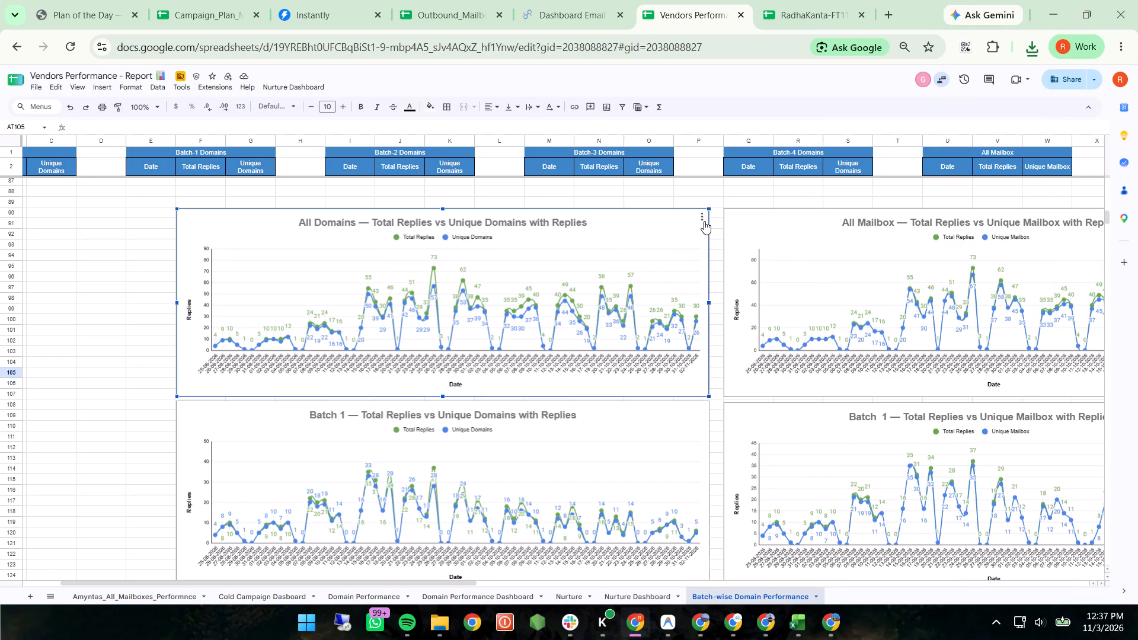
click(704, 221)
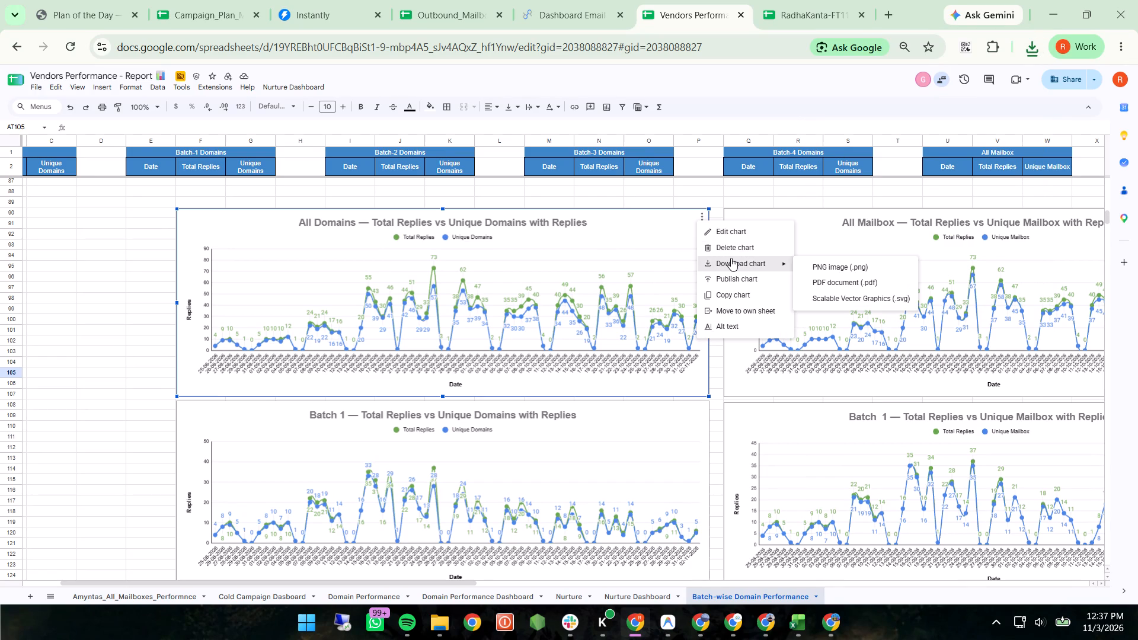
click(805, 263)
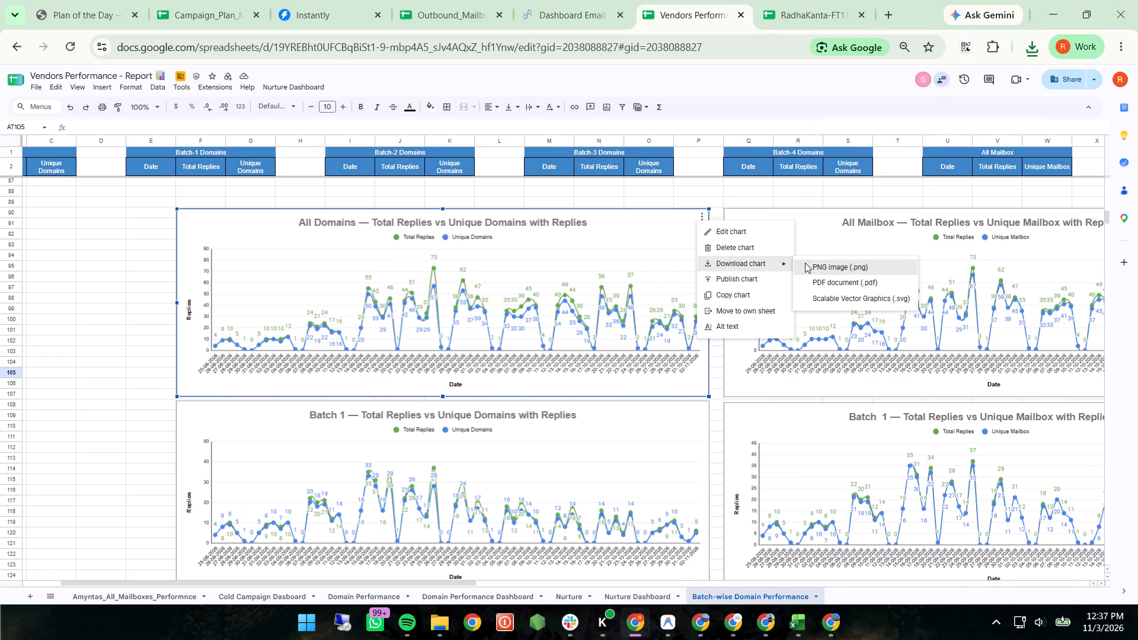
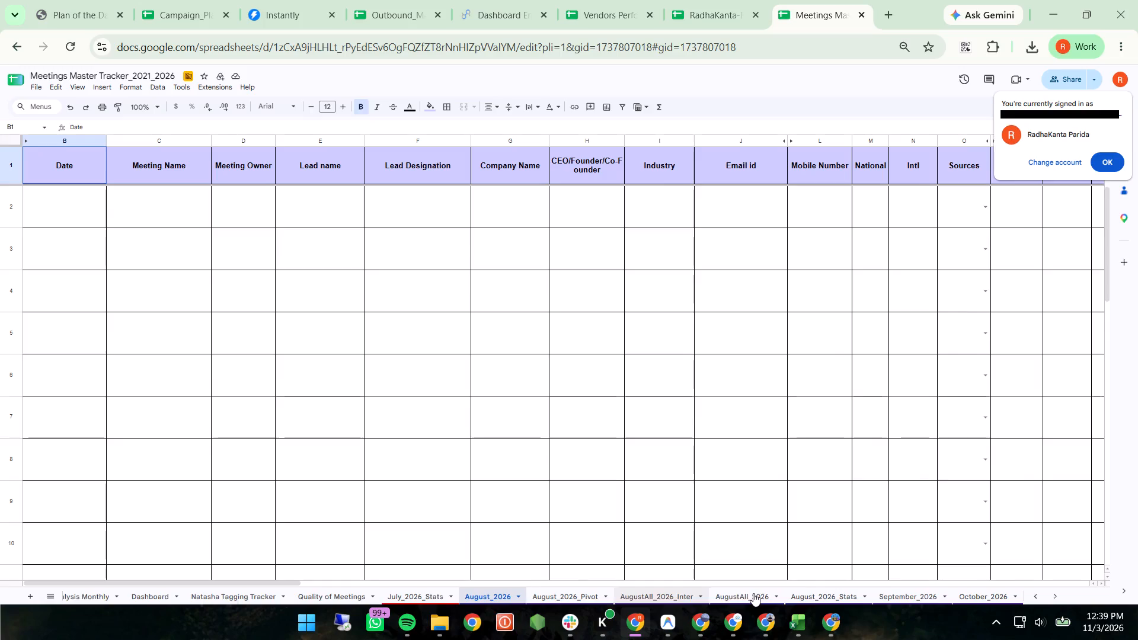
Review the meeting dates and entries on the September_2026 sheet of the Meetings Master Tracker down to its last filled row.
scroll(753, 593, left, 1)
click(842, 591)
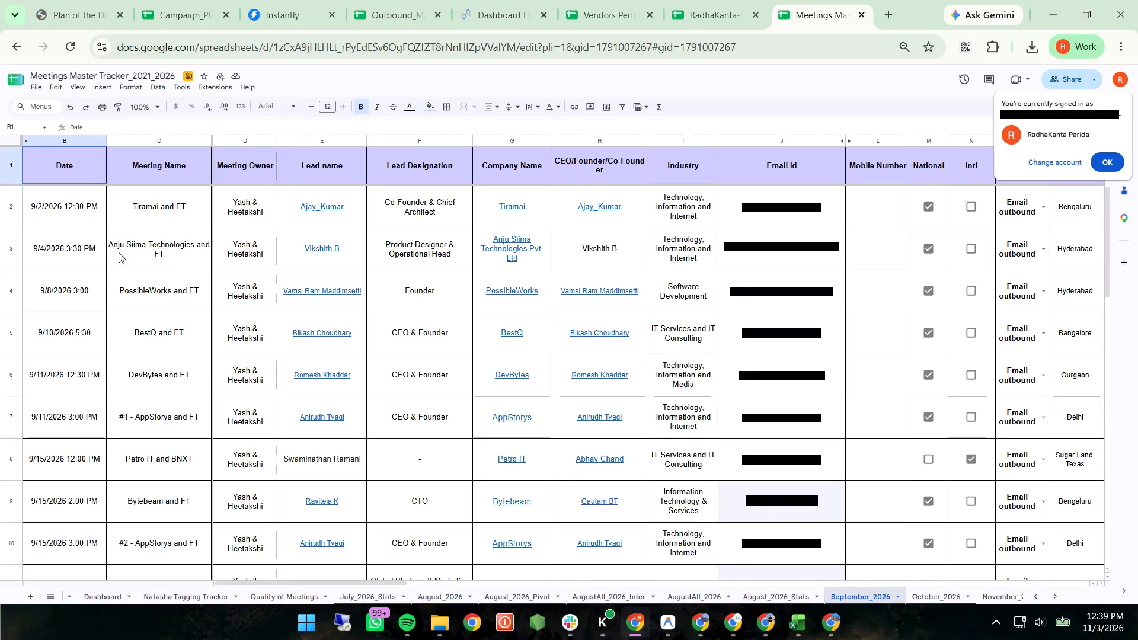
scroll(99, 269, down, 3)
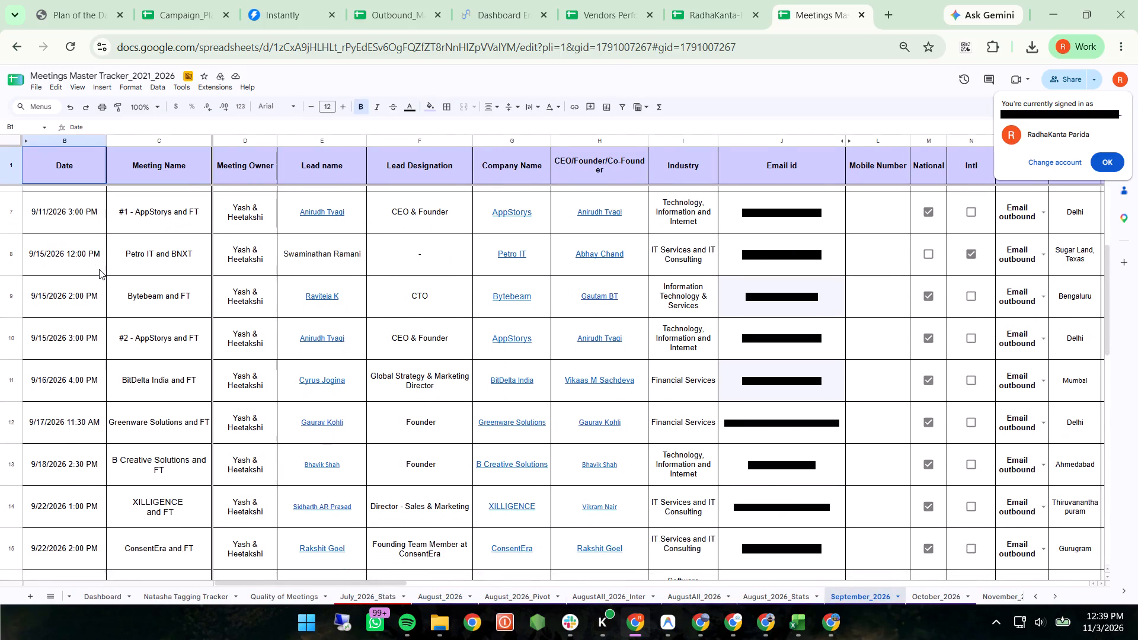
scroll(100, 298, down, 3)
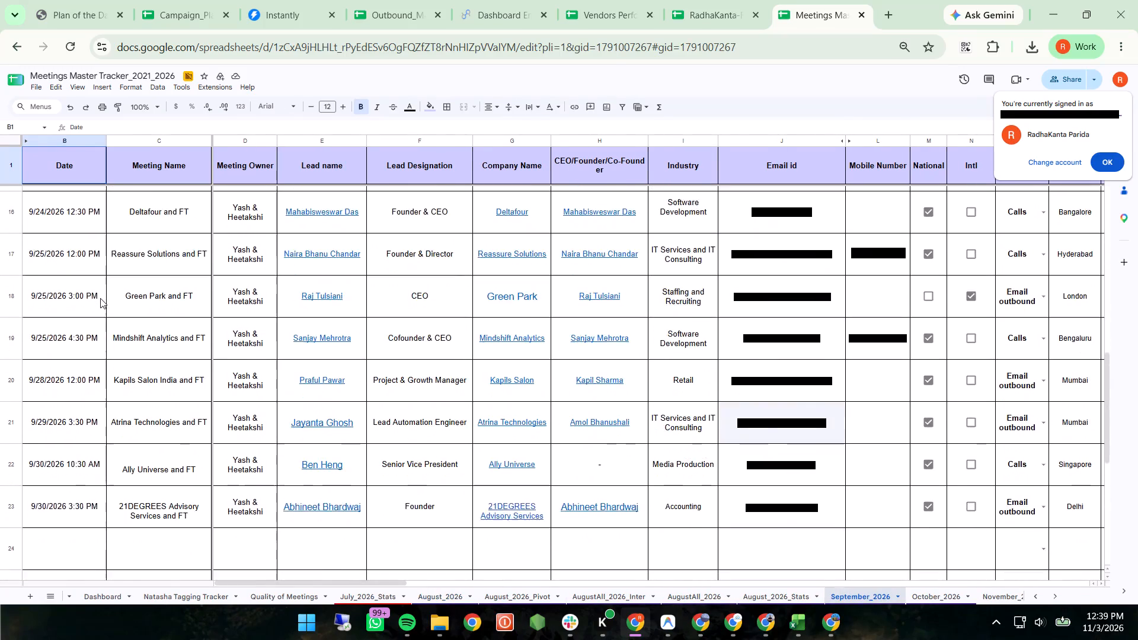
scroll(100, 298, down, 3)
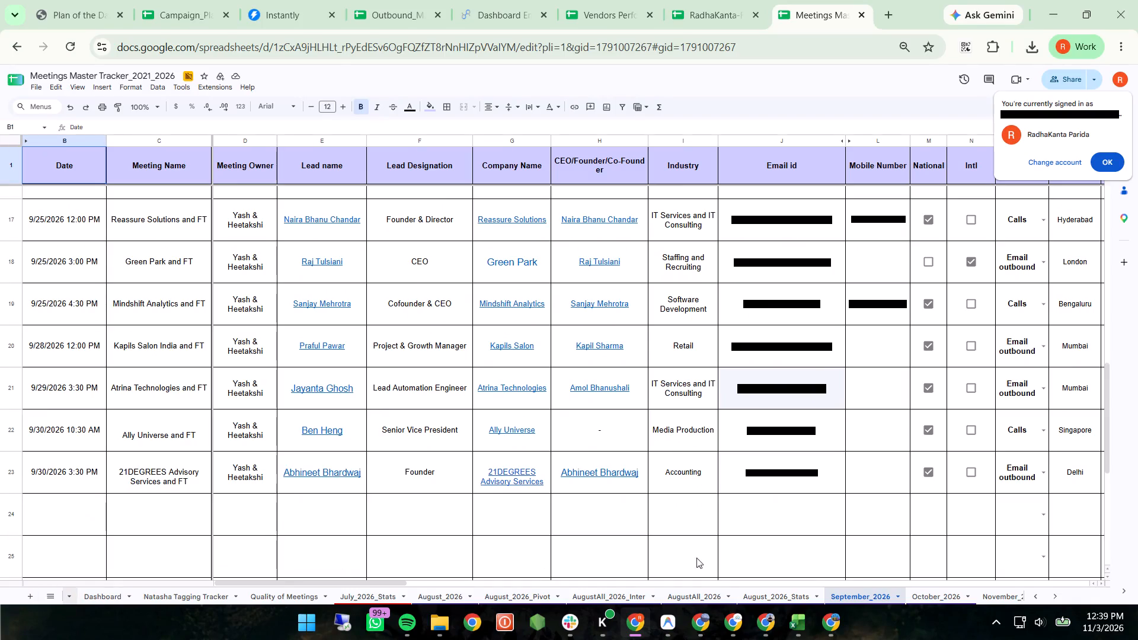
click(1105, 159)
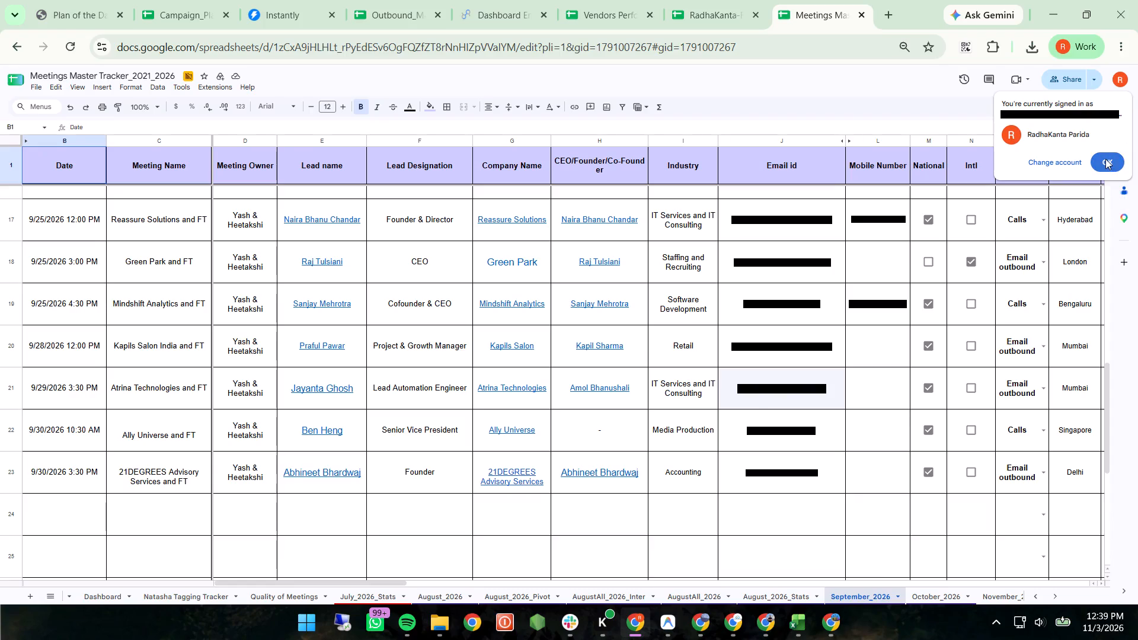
Review the meeting dates and entries on the October_2026 sheet from the first meeting down to the last filled row.
click(936, 587)
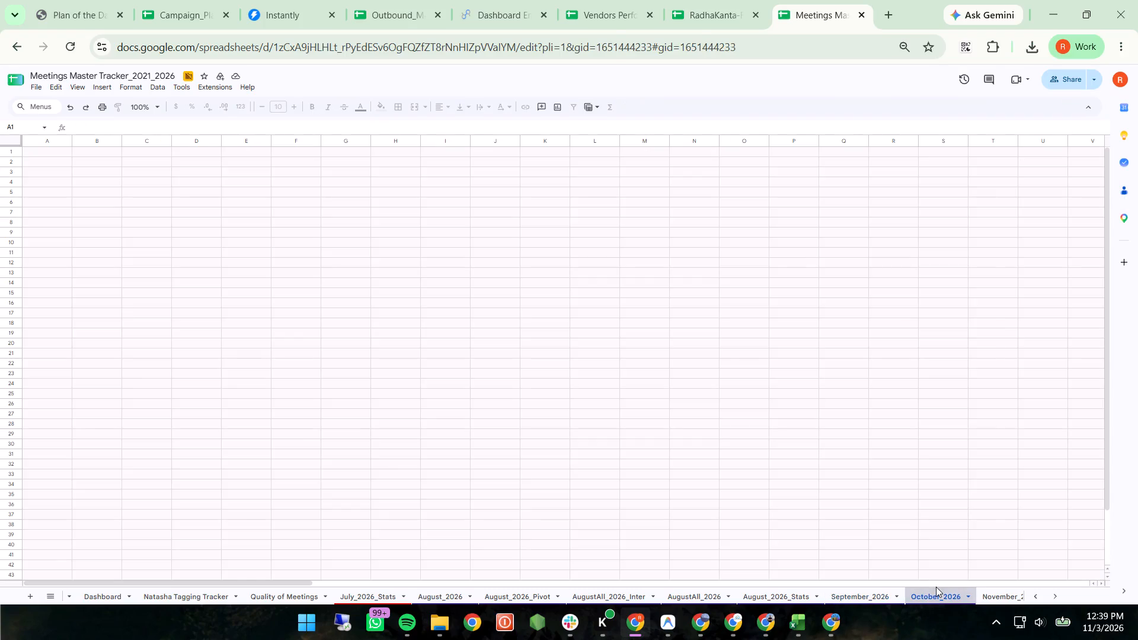
scroll(353, 434, up, 2)
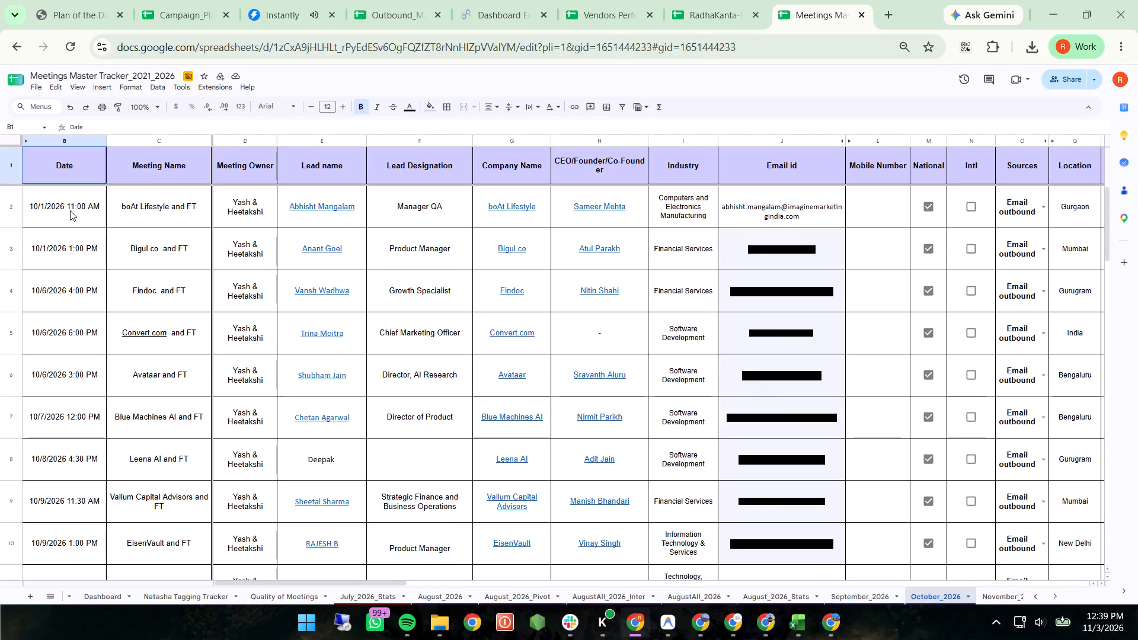
scroll(151, 233, down, 1)
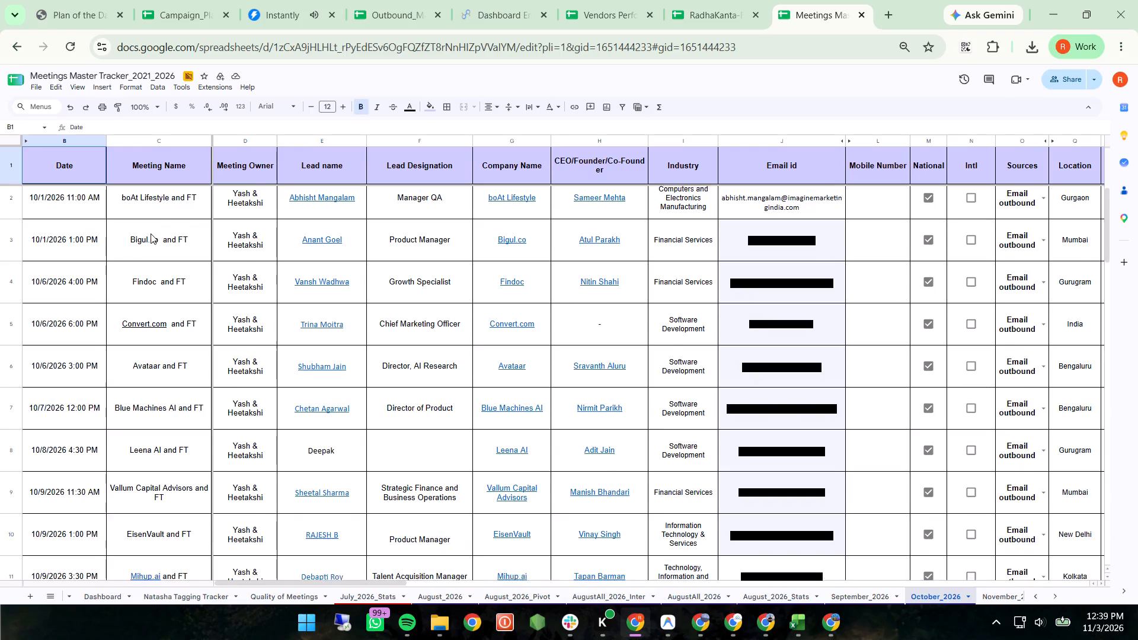
scroll(151, 233, down, 1)
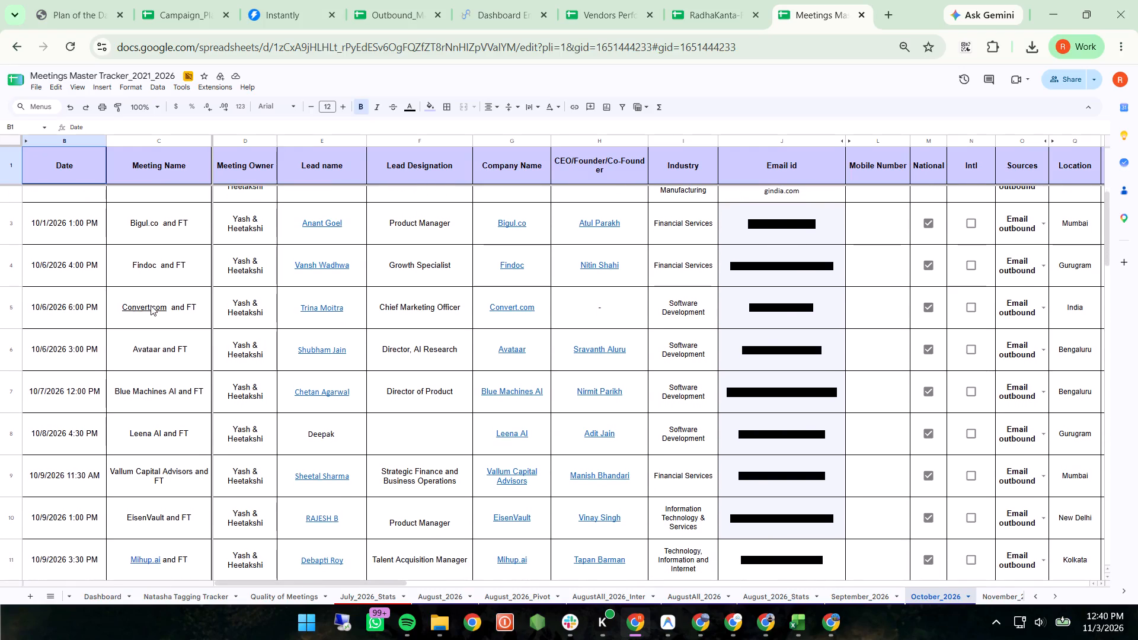
scroll(151, 305, down, 4)
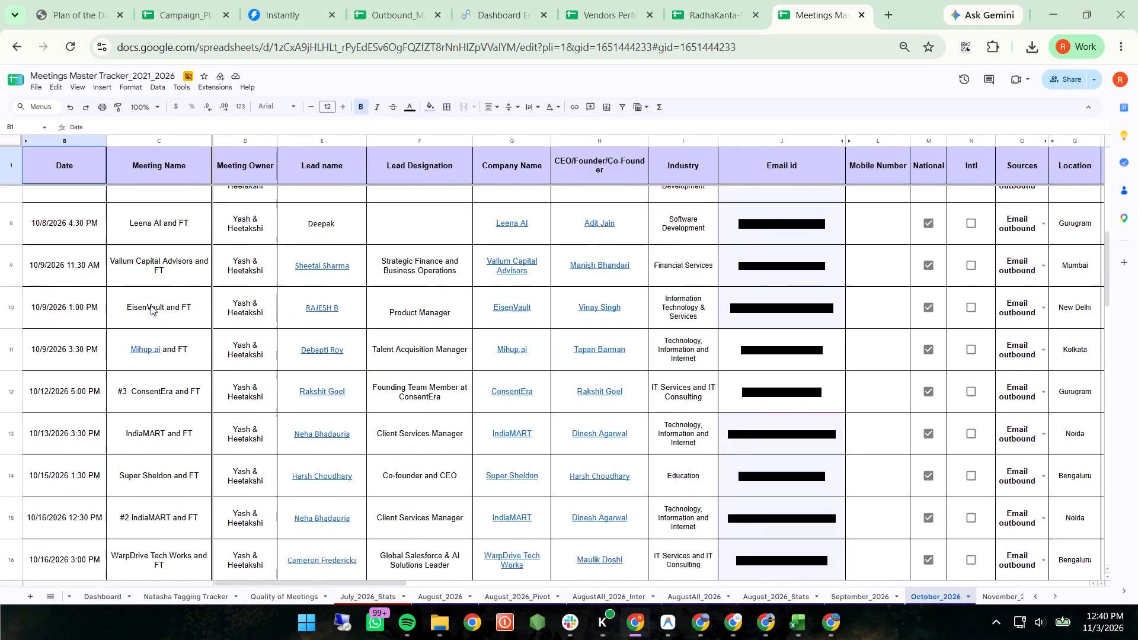
scroll(151, 305, down, 4)
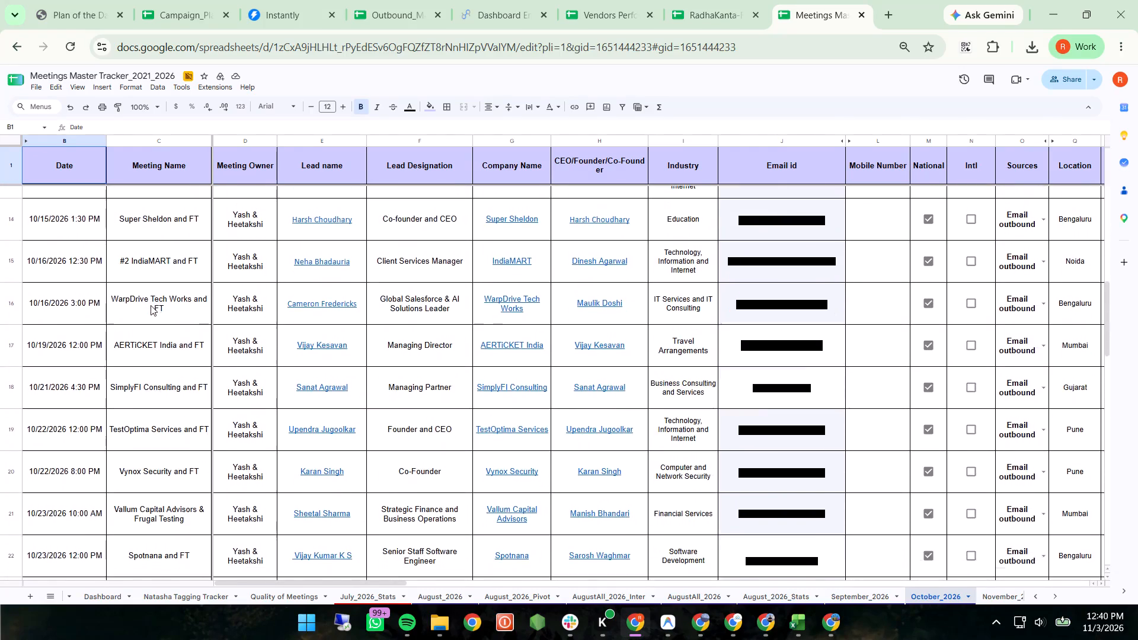
scroll(151, 305, down, 4)
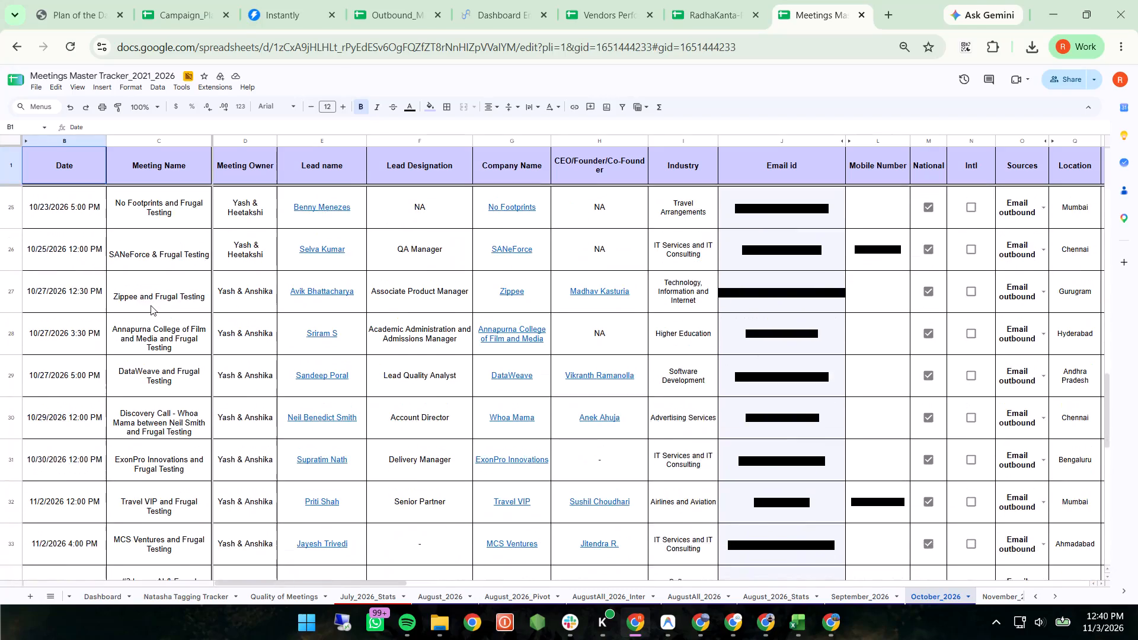
scroll(151, 305, down, 4)
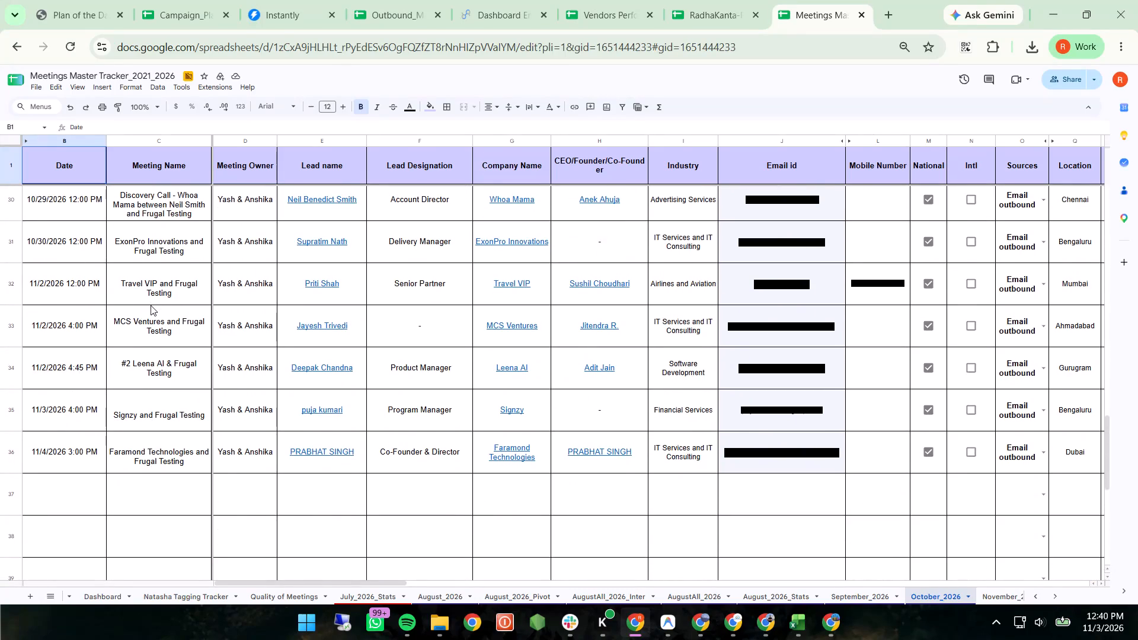
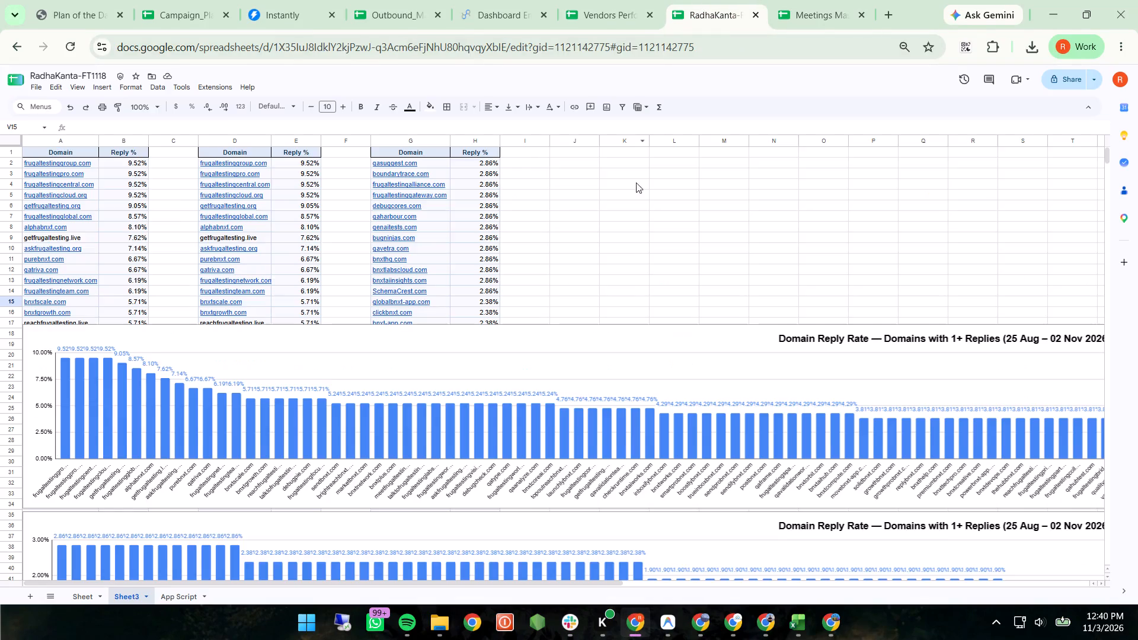
Download the upper Domain Reply Rate — Domains with 1+ Replies (25 Aug – 02 Nov 2026) chart on Sheet3 as a PNG image.
scroll(628, 281, down, 1)
scroll(628, 281, left, 7)
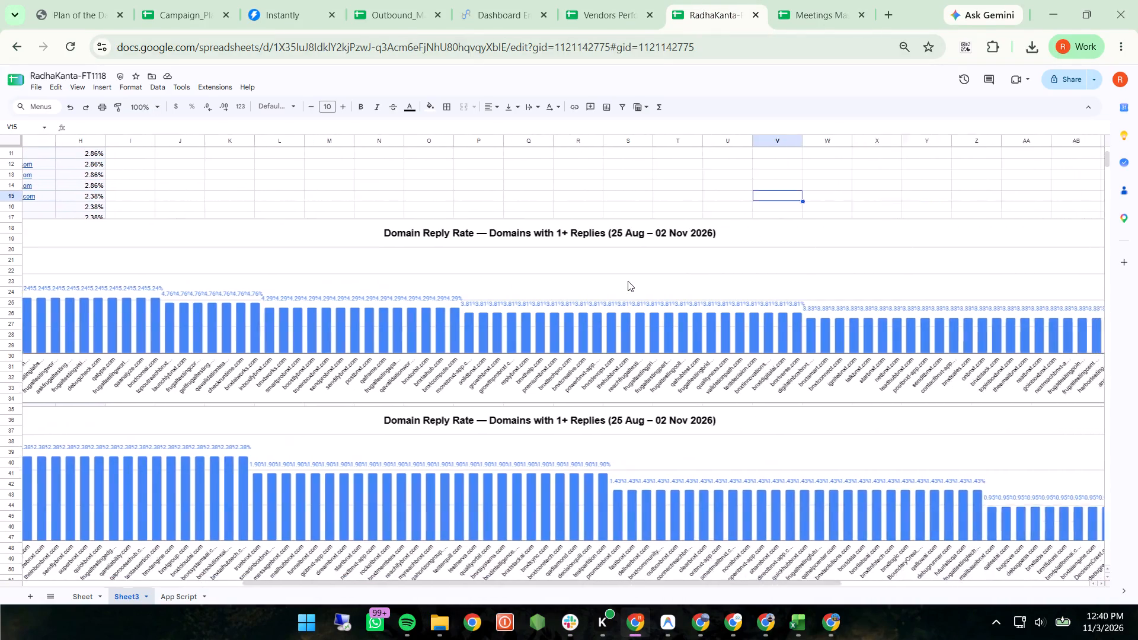
scroll(628, 281, left, 6)
scroll(736, 316, down, 1)
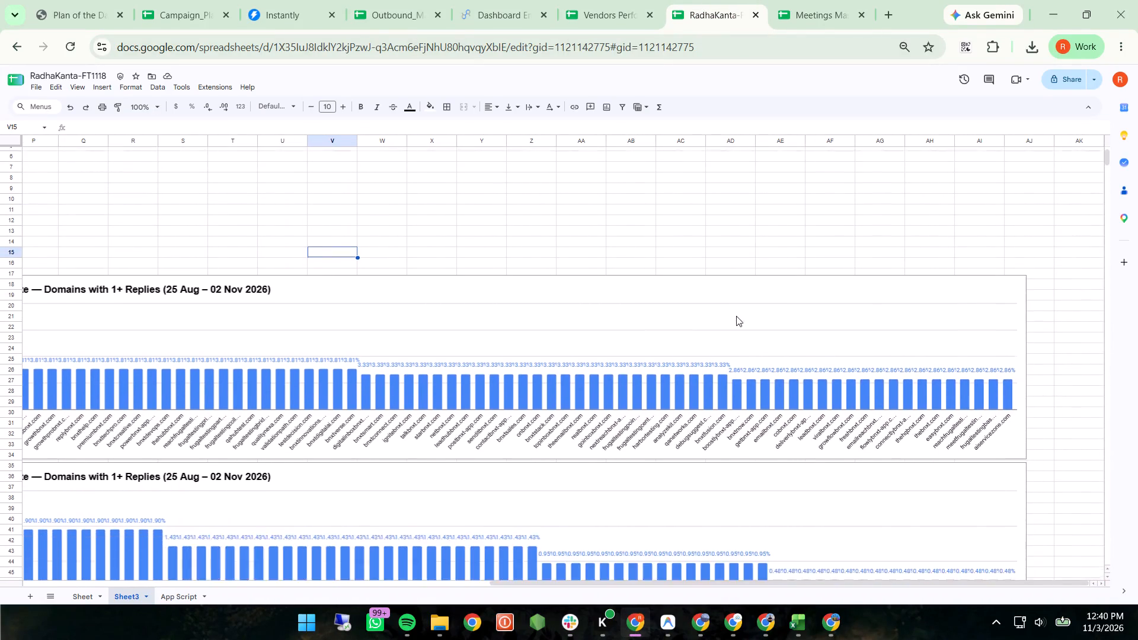
scroll(736, 316, down, 1)
click(949, 270)
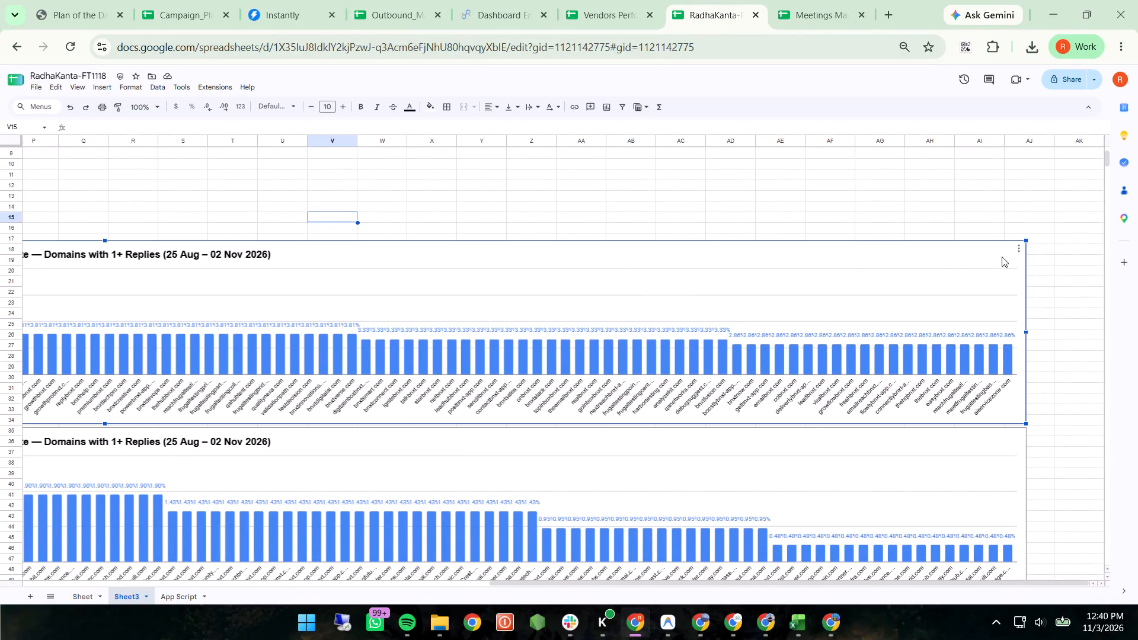
click(1016, 254)
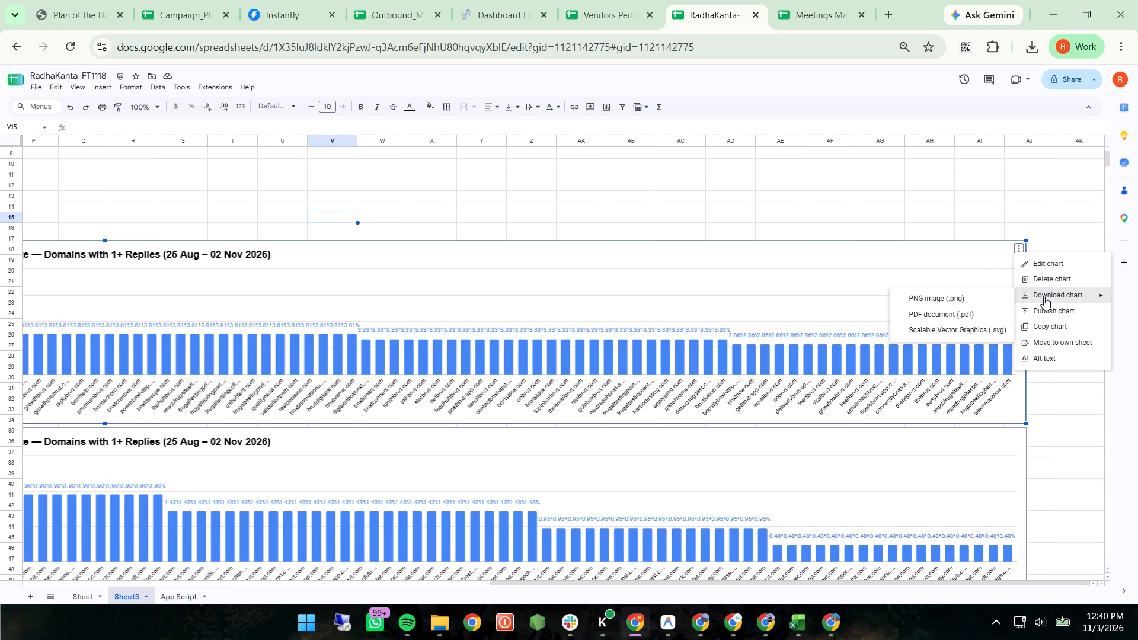
click(993, 296)
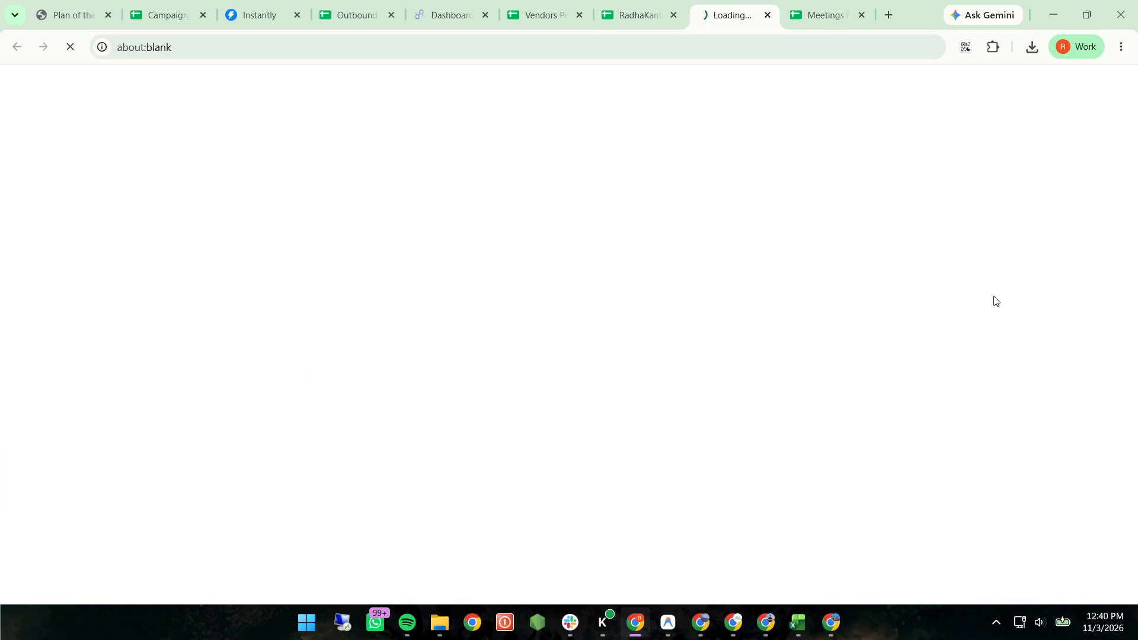
Download the lower Domain Reply Rate — Domains with 1+ Replies chart, starting at row 35 of Sheet3, as a PNG image.
scroll(925, 462, down, 1)
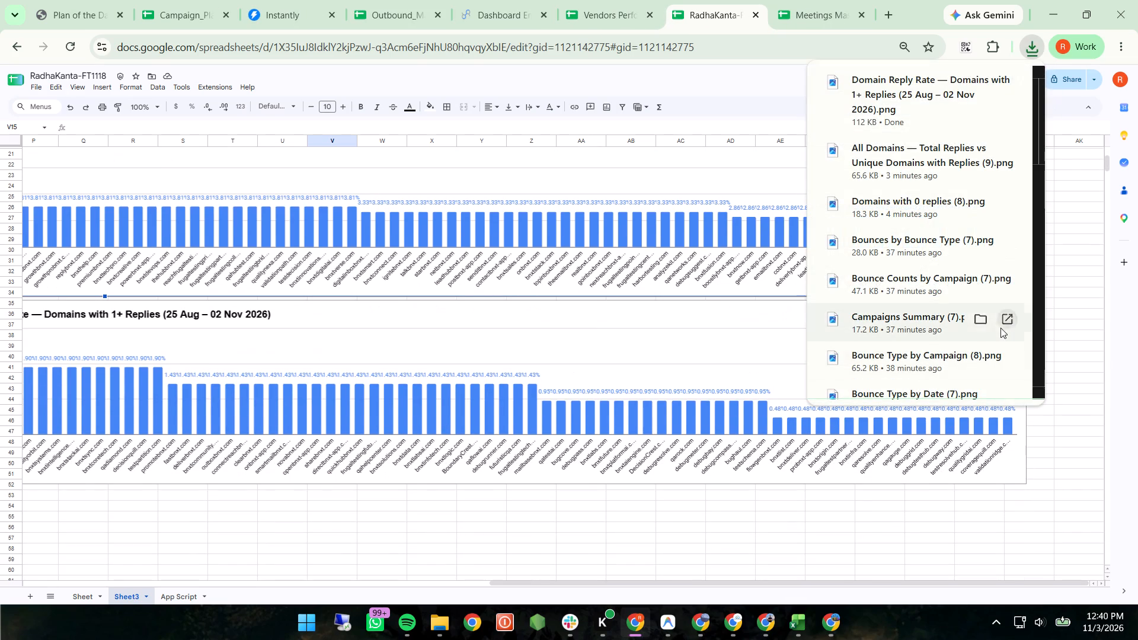
click(1000, 328)
click(743, 360)
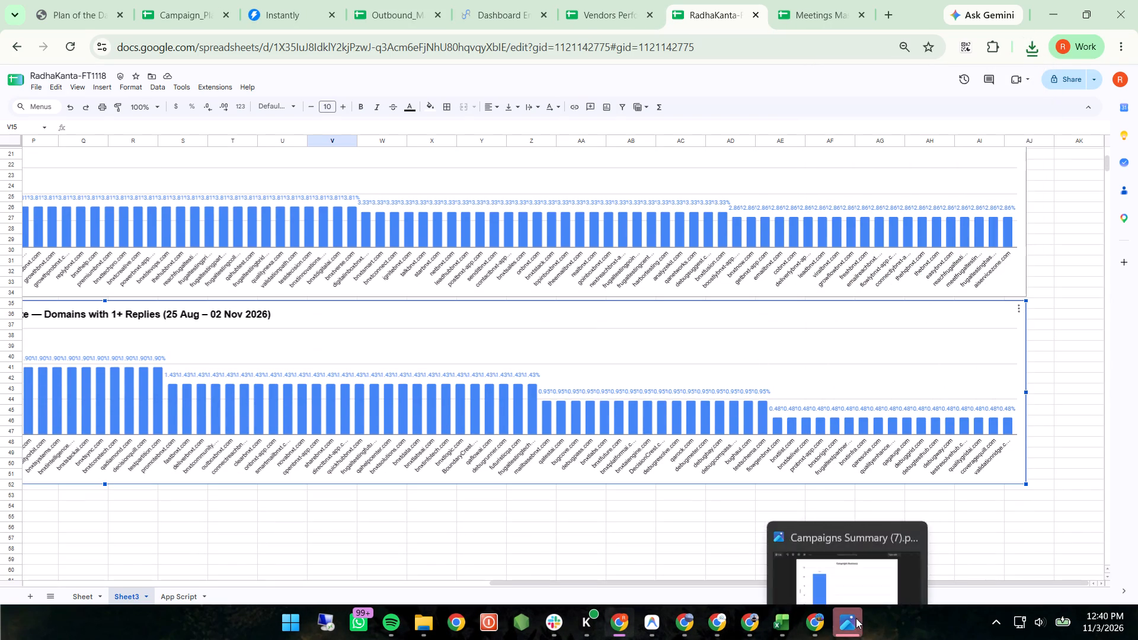
click(909, 501)
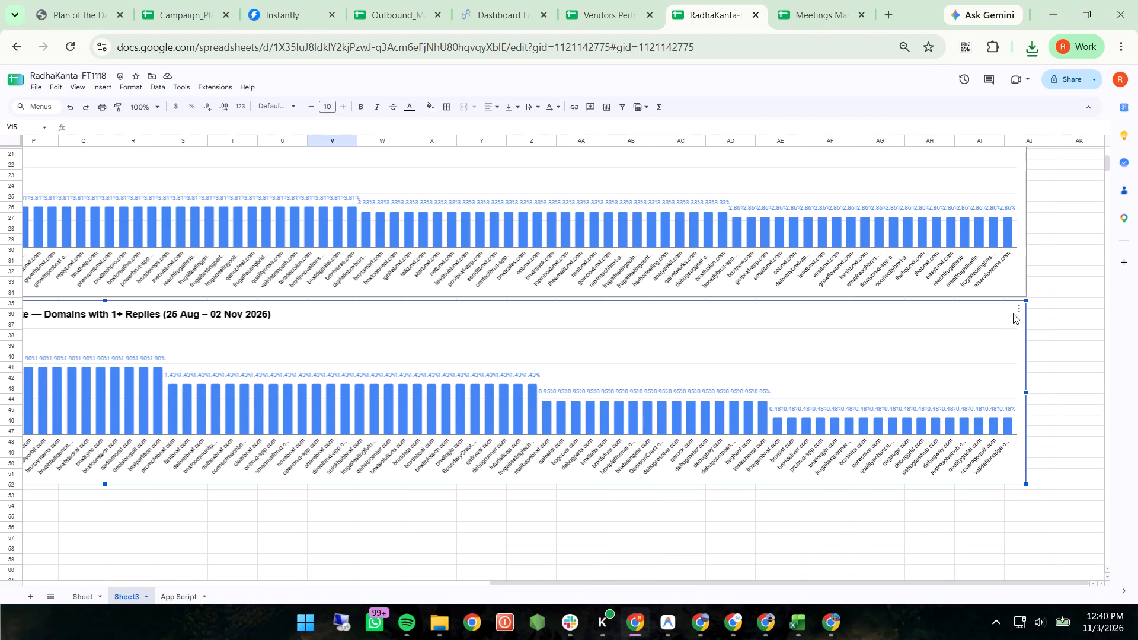
click(1016, 311)
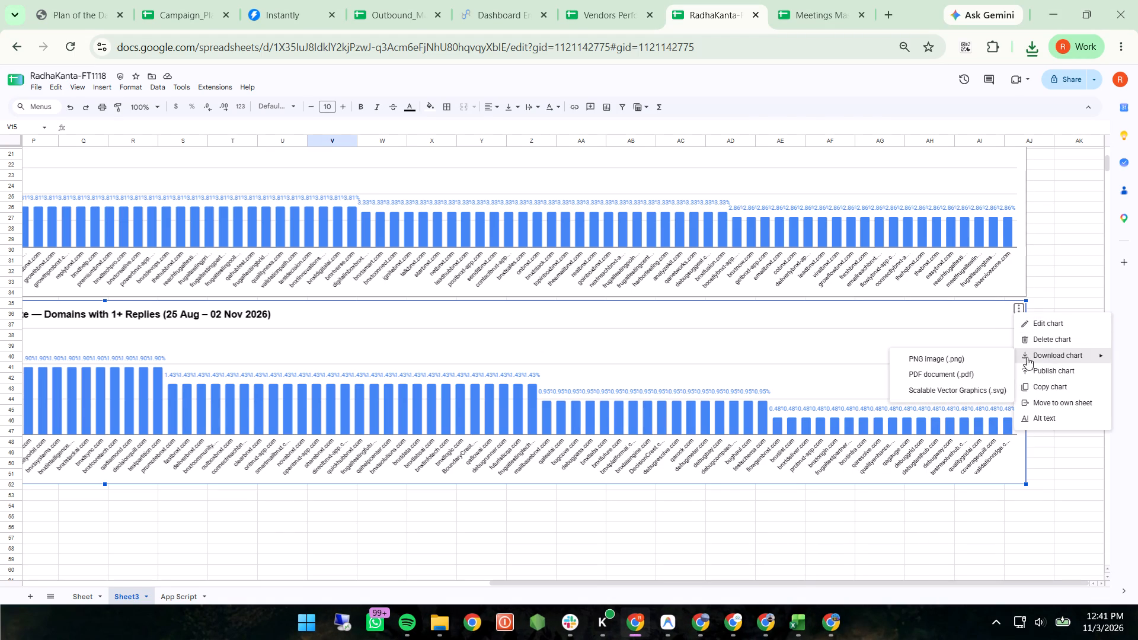
click(994, 358)
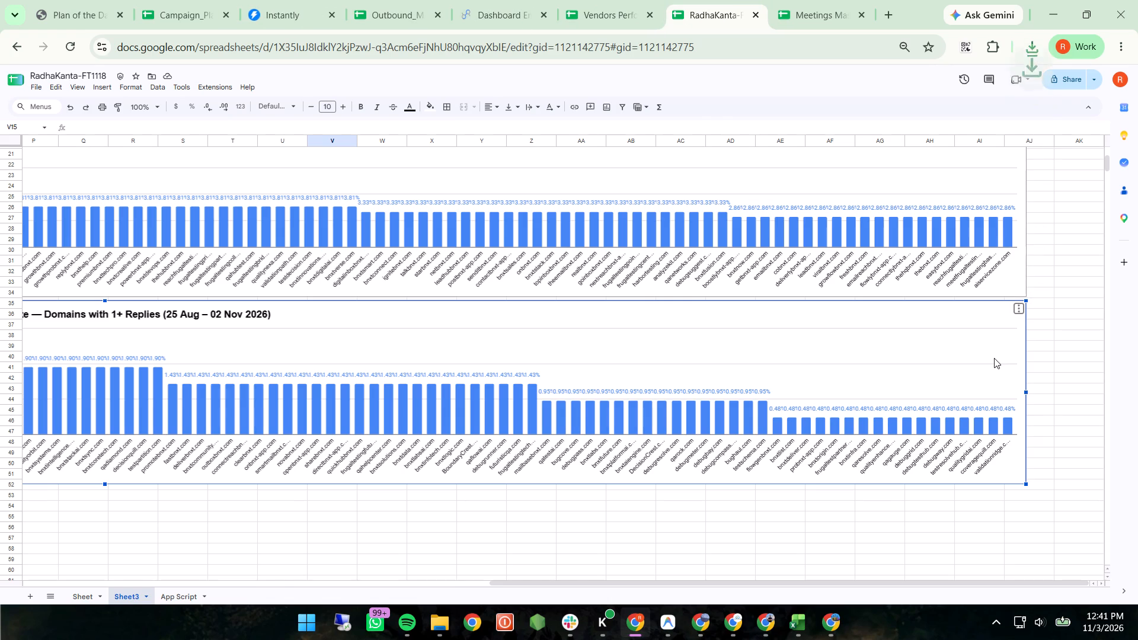
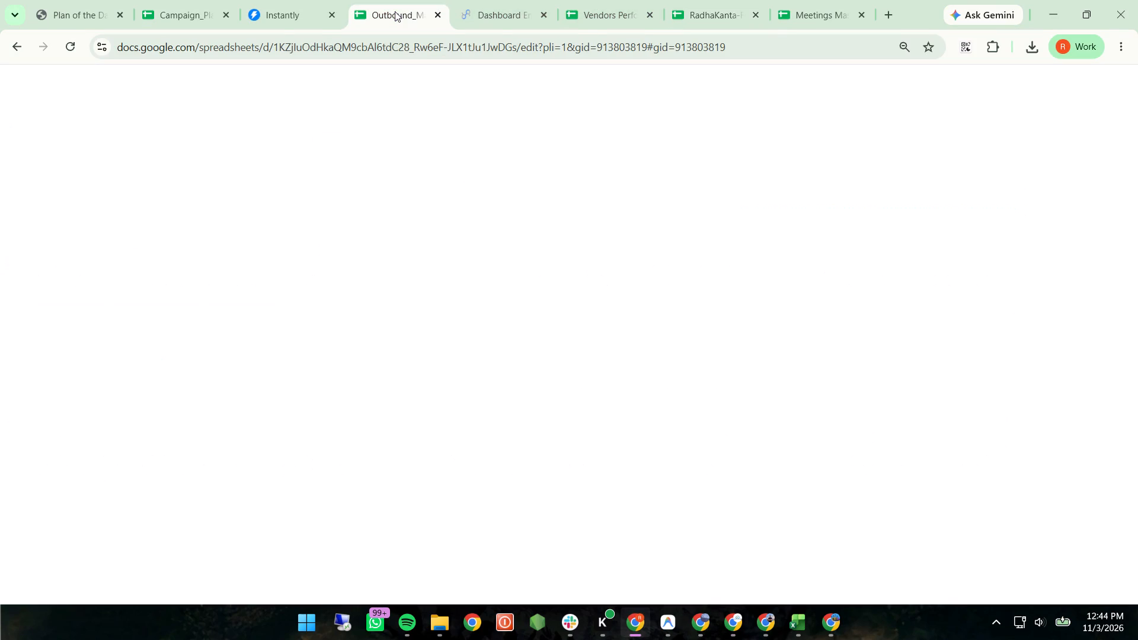
Go to the Daily Replies sheet of the Outbound_Mailbox_Master_Tracker and select the Total Future cell for Sep 1, 2026.
scroll(528, 297, up, 8)
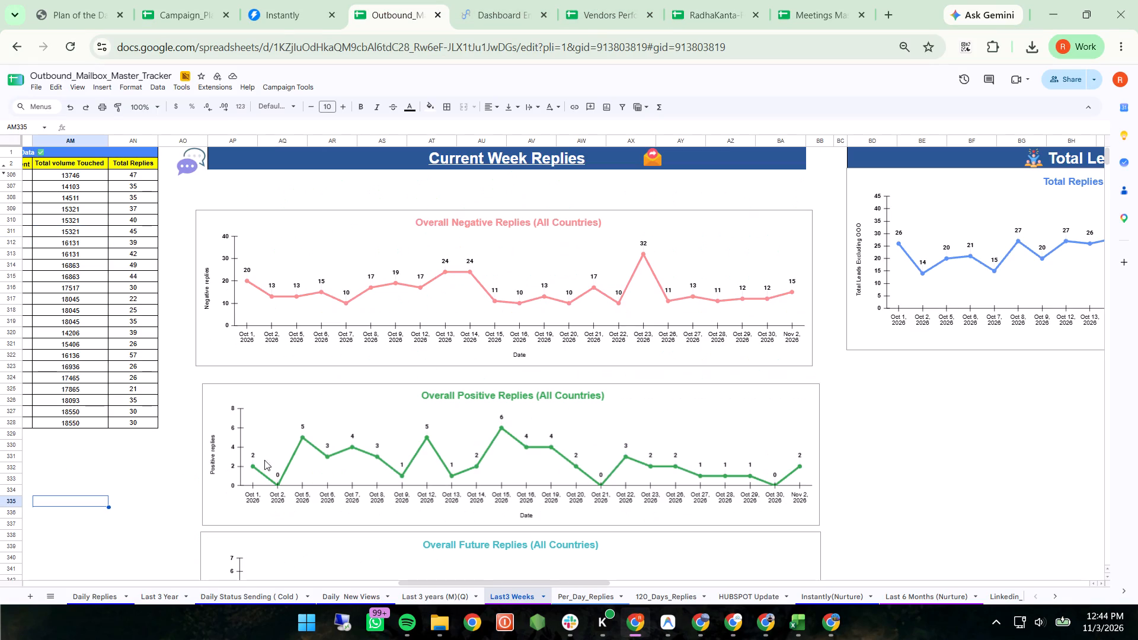
click(119, 593)
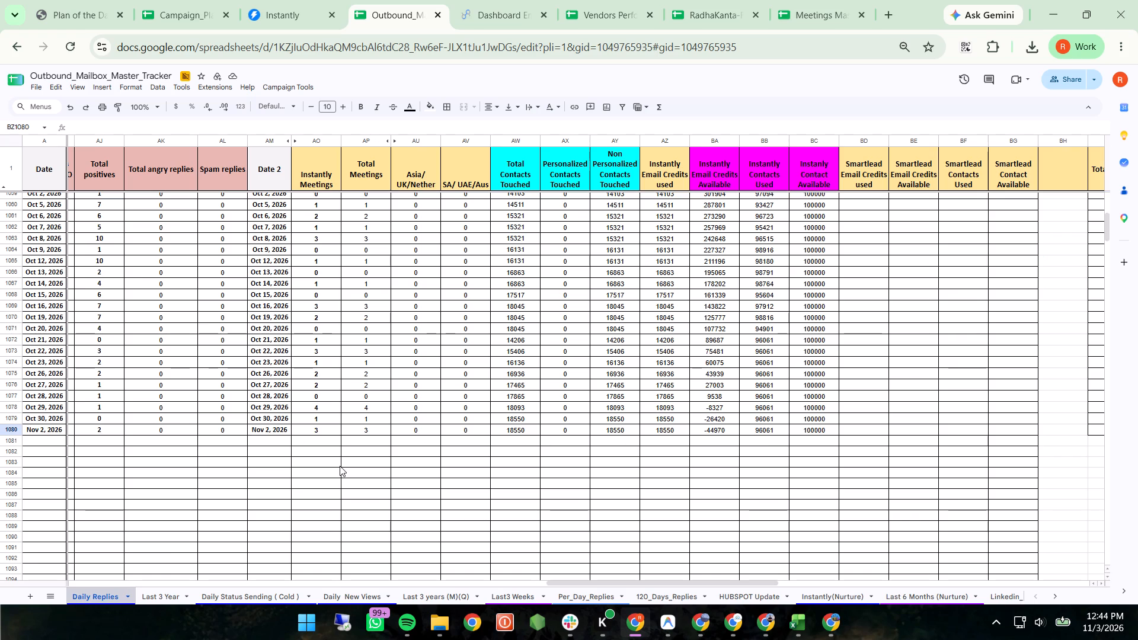
scroll(340, 466, up, 5)
scroll(340, 466, left, 3)
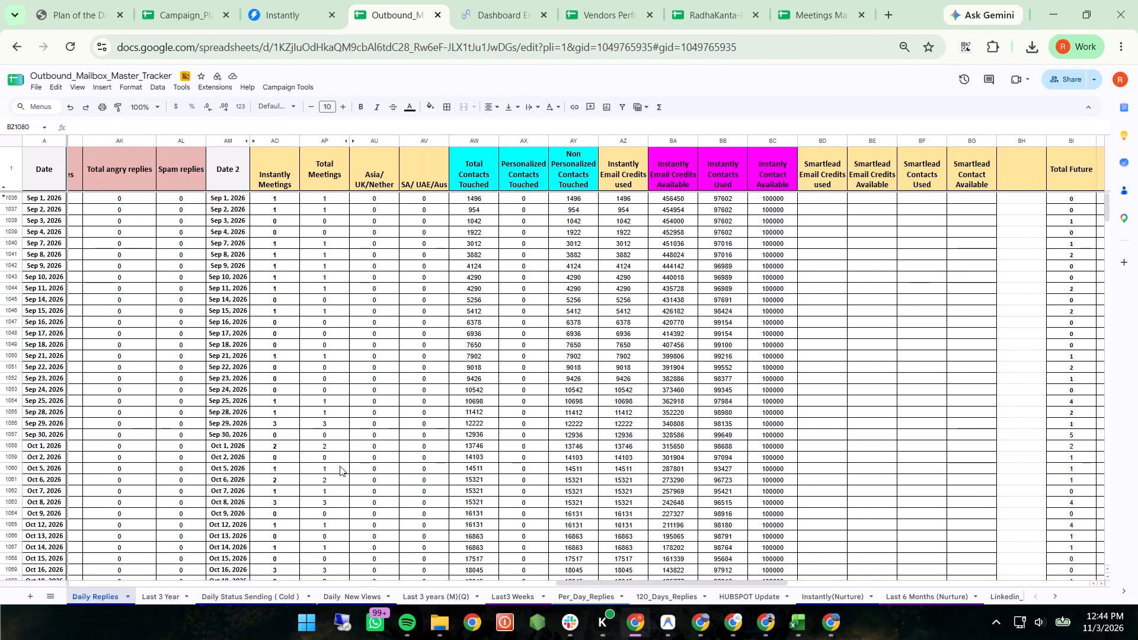
scroll(340, 466, left, 4)
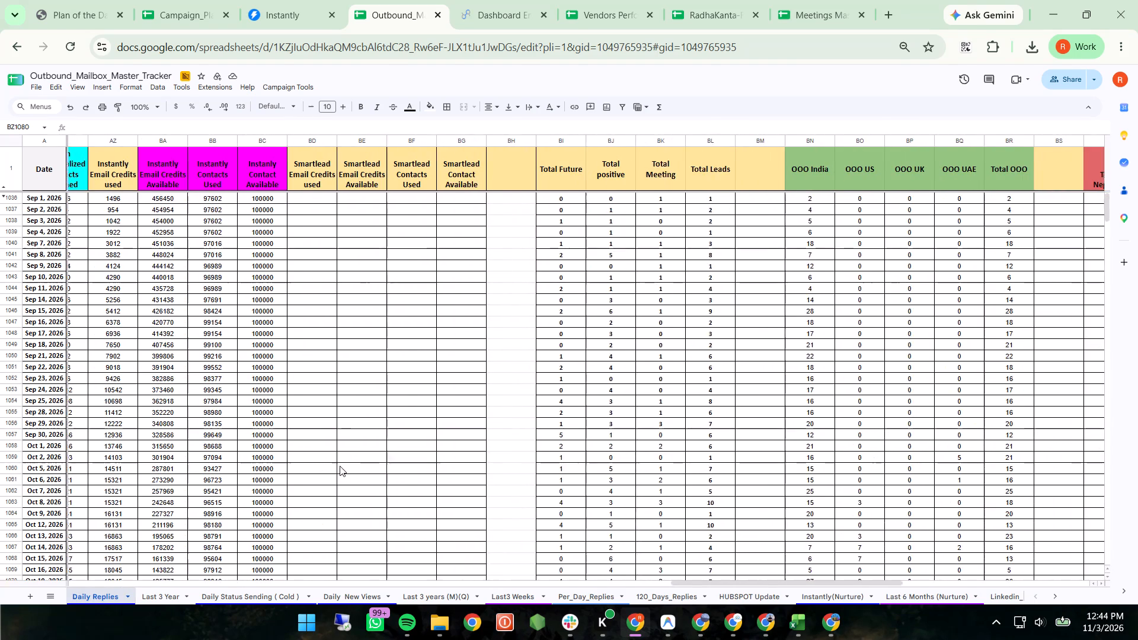
scroll(340, 466, left, 1)
click(533, 204)
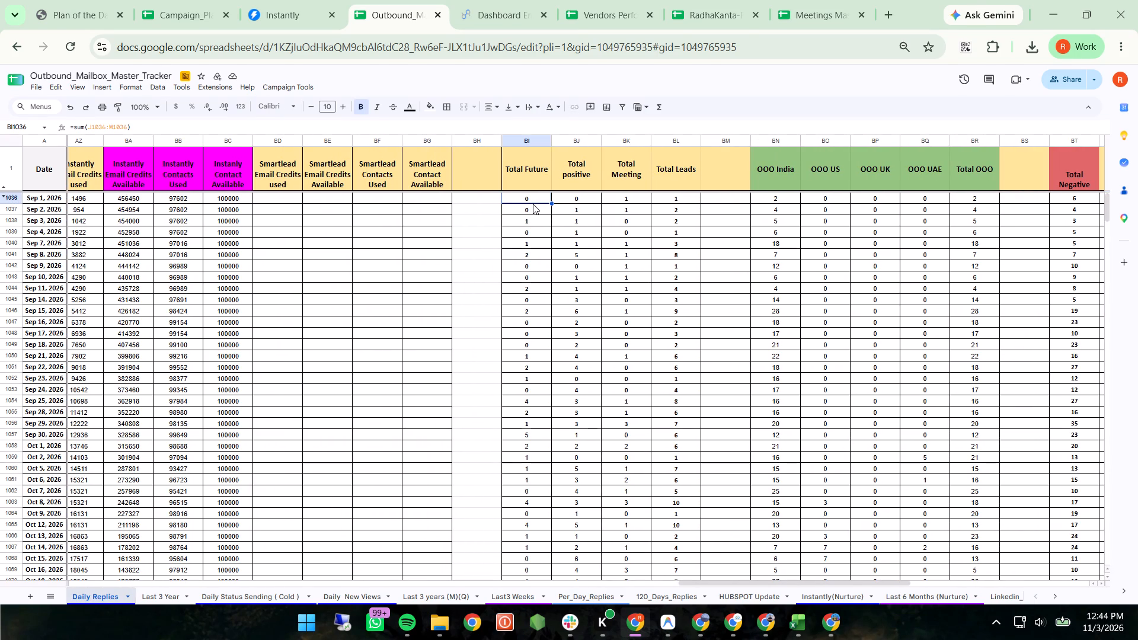
Sum the Total Future column for Sep 1 to Sep 30, 2026 on the Daily Replies sheet.
key(ctrl+shift+Down)
scroll(533, 204, down, 1)
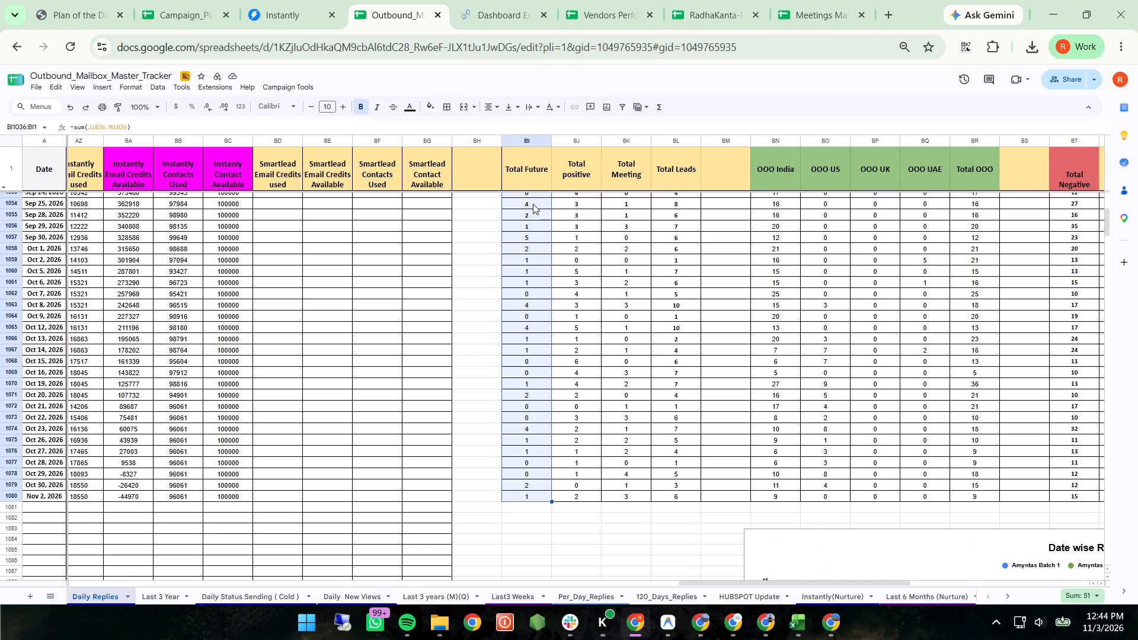
scroll(533, 204, up, 8)
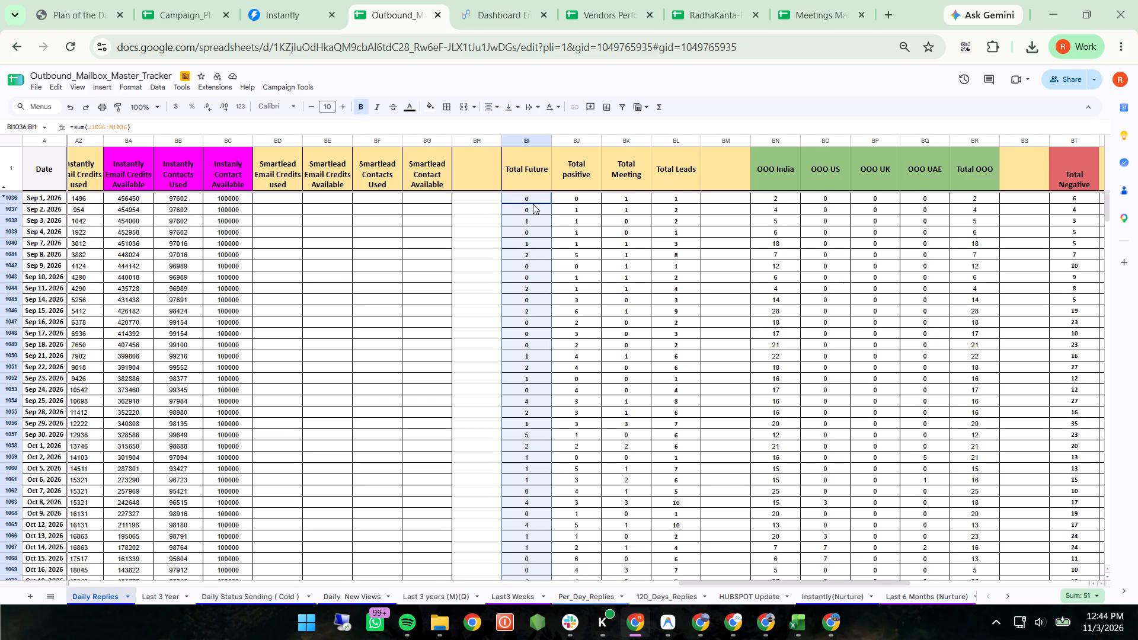
key(shift+Up)
key(shift+Up)
key(shift+Up)
key(shift+Up)
key(shift+Up)
key(shift+Up)
key(shift+Up)
key(shift+Up)
key(shift+Up)
key(shift+Up)
key(shift+Up)
key(shift+Up)
key(shift+Up)
key(shift+Up)
key(shift+Up)
key(shift+Up)
key(shift+Up)
key(shift+Up)
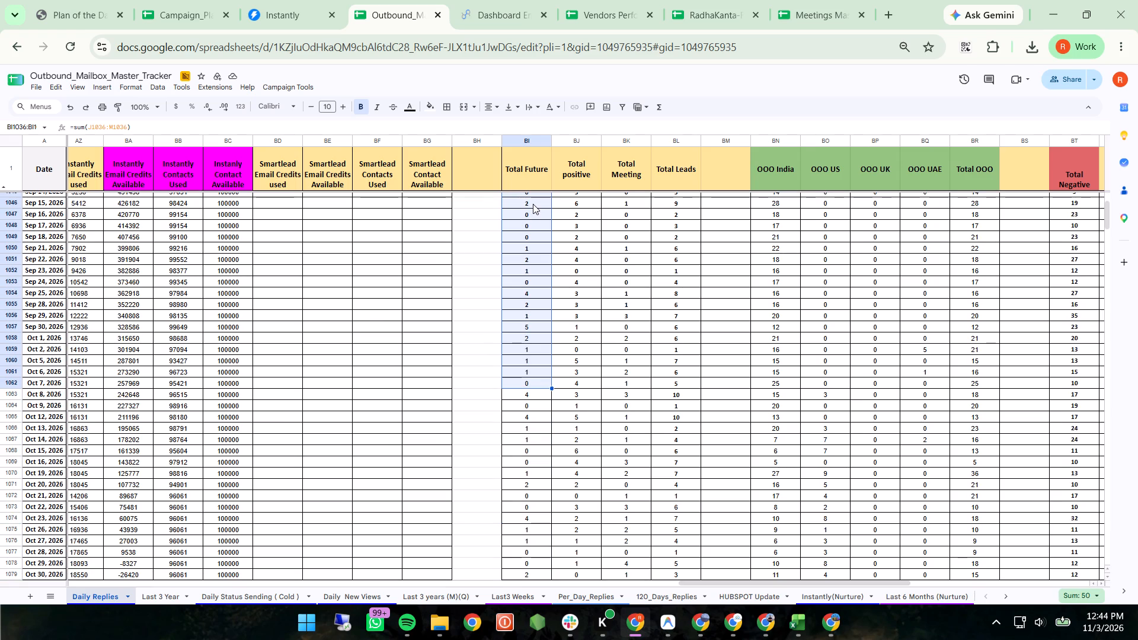
key(shift+Up)
key(shift+Up)
key(shift+Up)
key(shift+Up)
key(shift+Up)
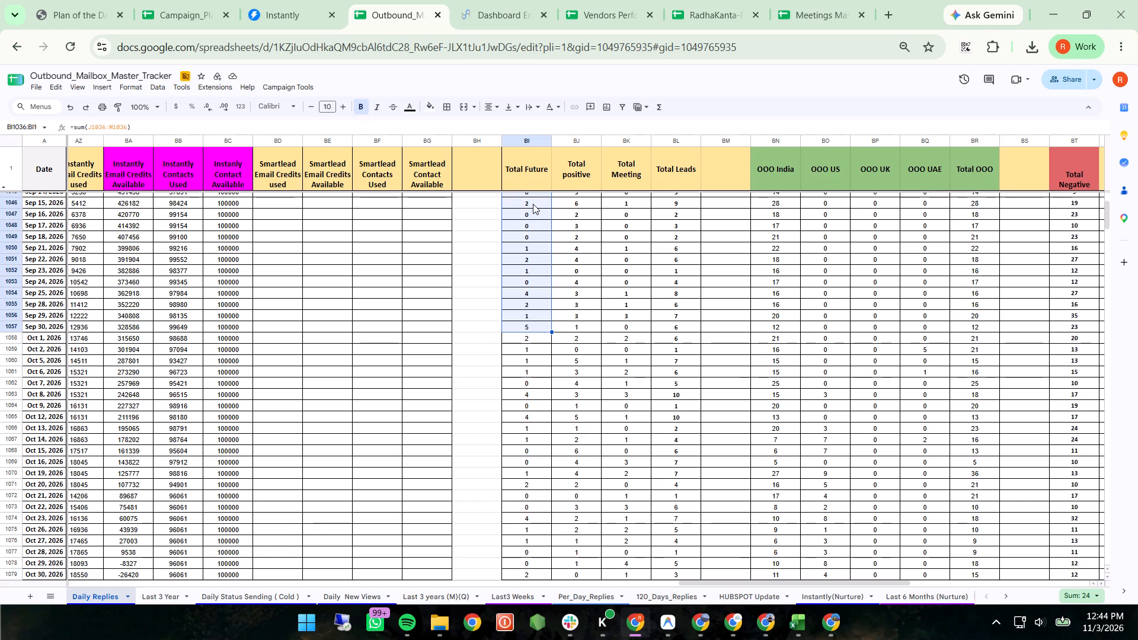
Unhide rows 2 to 1035 above the Sep 1, 2026 row on the Daily Replies sheet.
scroll(533, 204, up, 3)
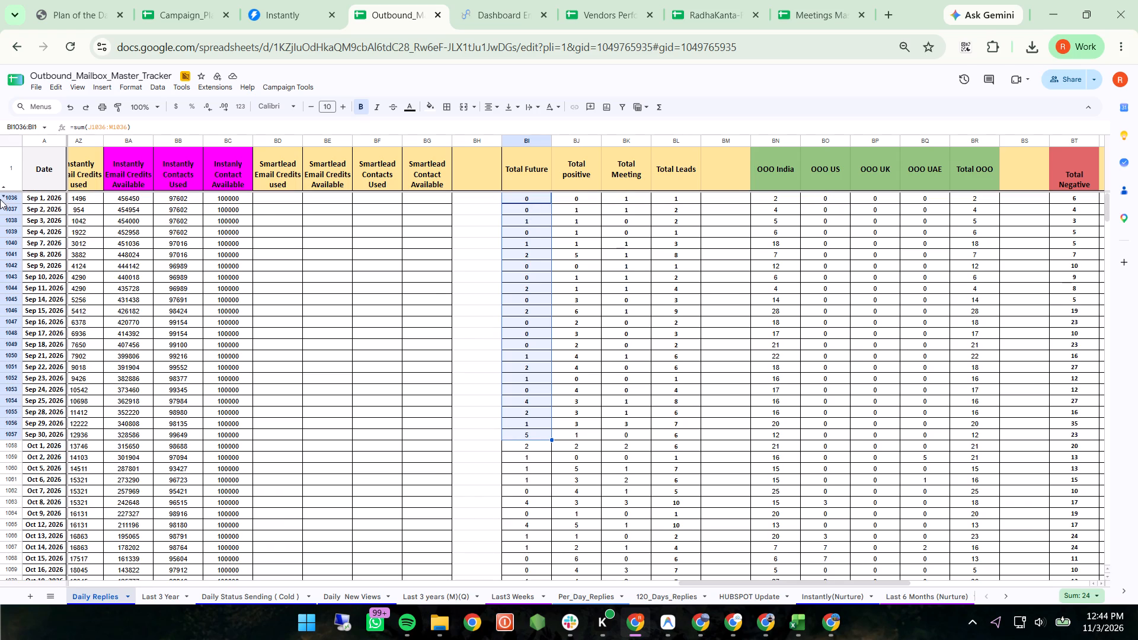
click(7, 185)
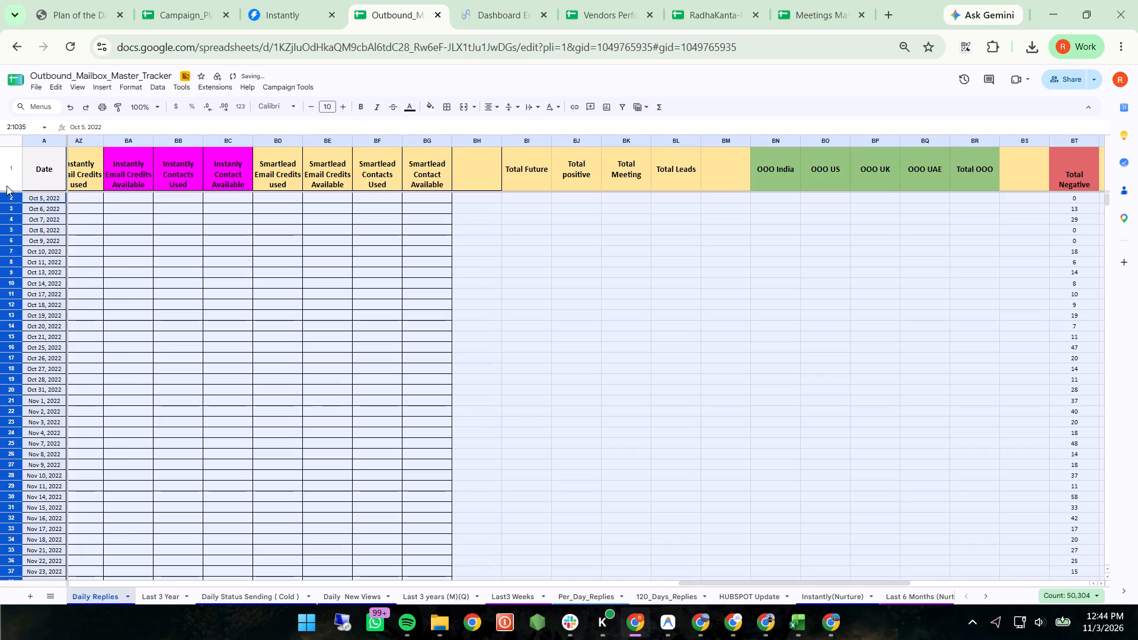
Hide rows 2 to 1030 on Daily Replies so the visible dates start at Aug 25, 2026.
scroll(15, 252, down, 20)
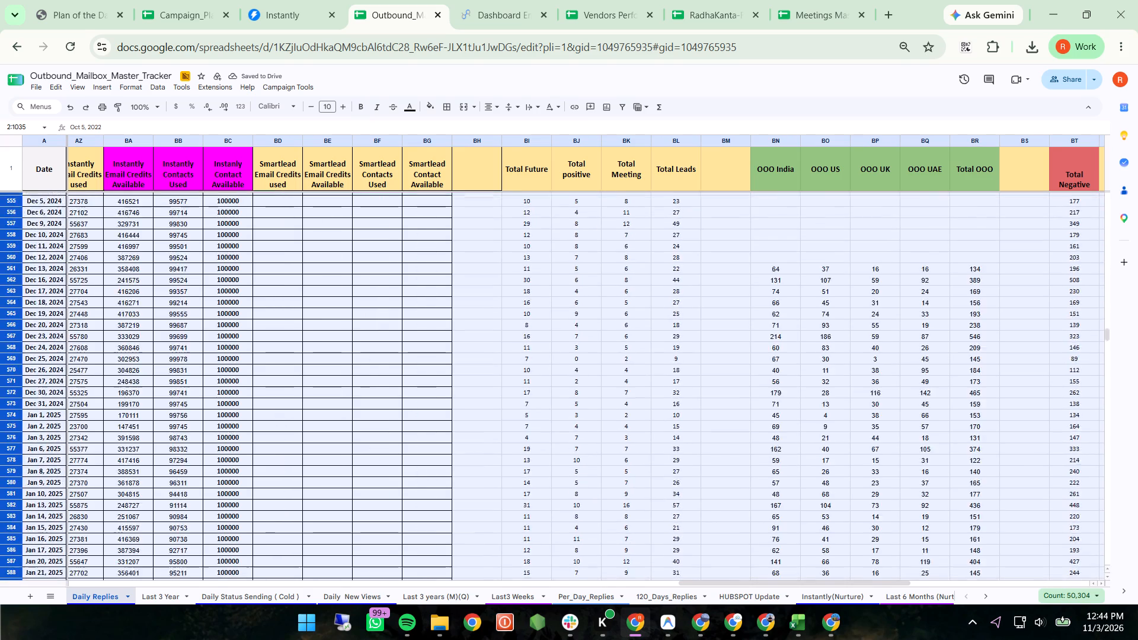
scroll(15, 252, down, 9)
scroll(15, 252, up, 4)
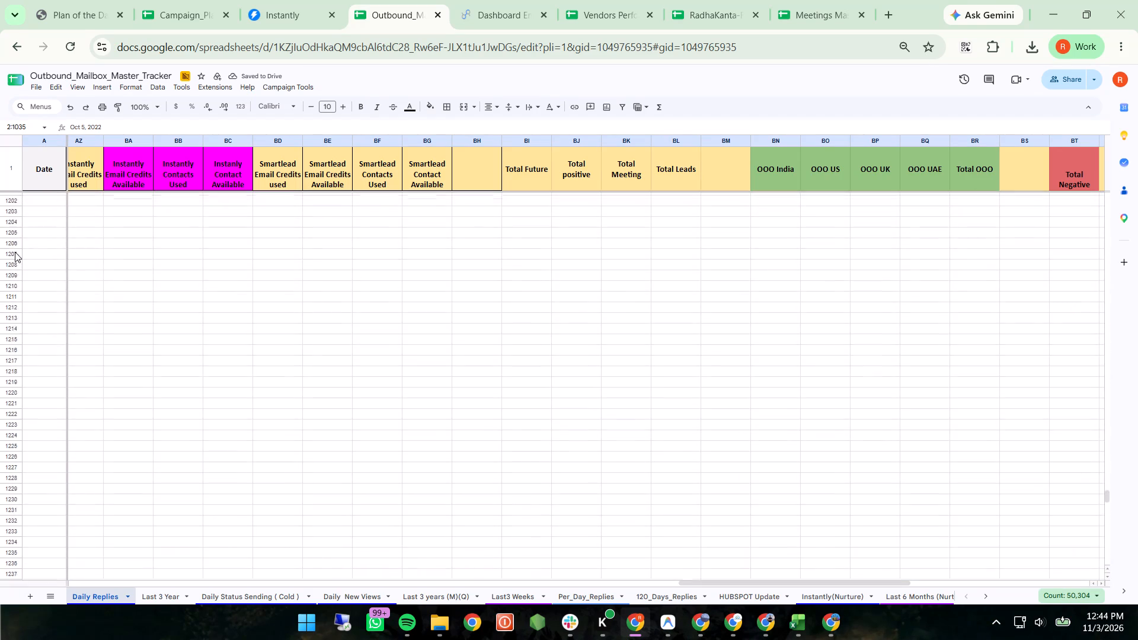
scroll(15, 252, up, 4)
scroll(15, 252, down, 1)
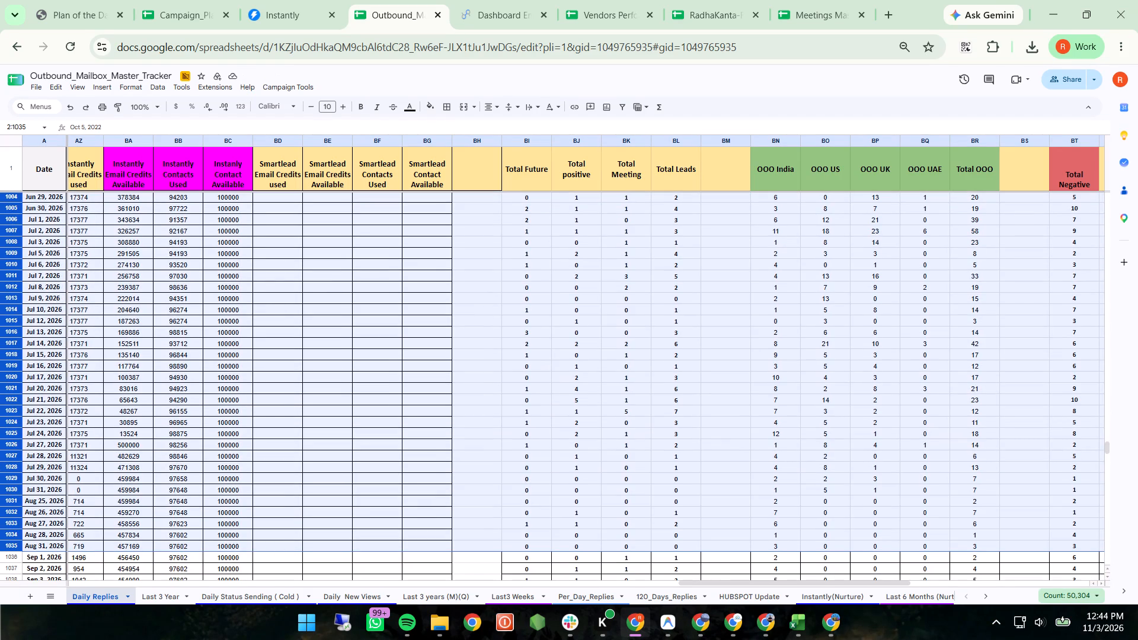
key(shift+Up)
key(shift+Up)
key(shift+Up)
key(shift+Up)
key(shift+Up)
key(shift+Up)
key(shift+Up)
key(shift+Up)
key(shift+Up)
key(shift+Up)
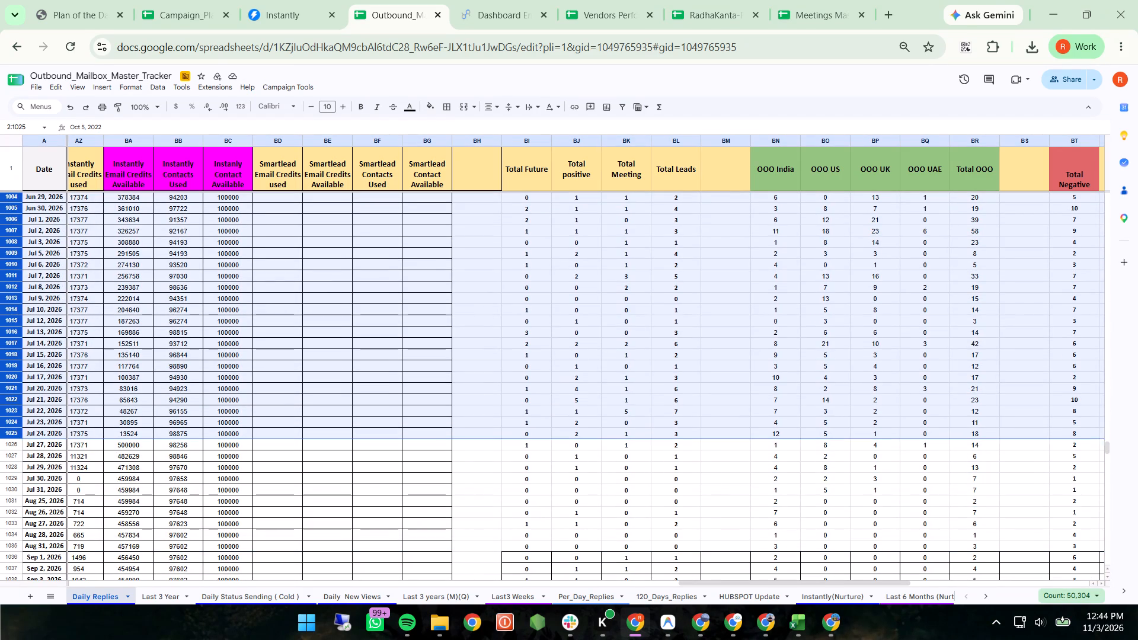
key(shift+Up)
key(shift+Up)
key(shift+Up)
key(shift+Down)
key(shift+Down)
key(shift+Down)
key(shift+Down)
key(shift+Down)
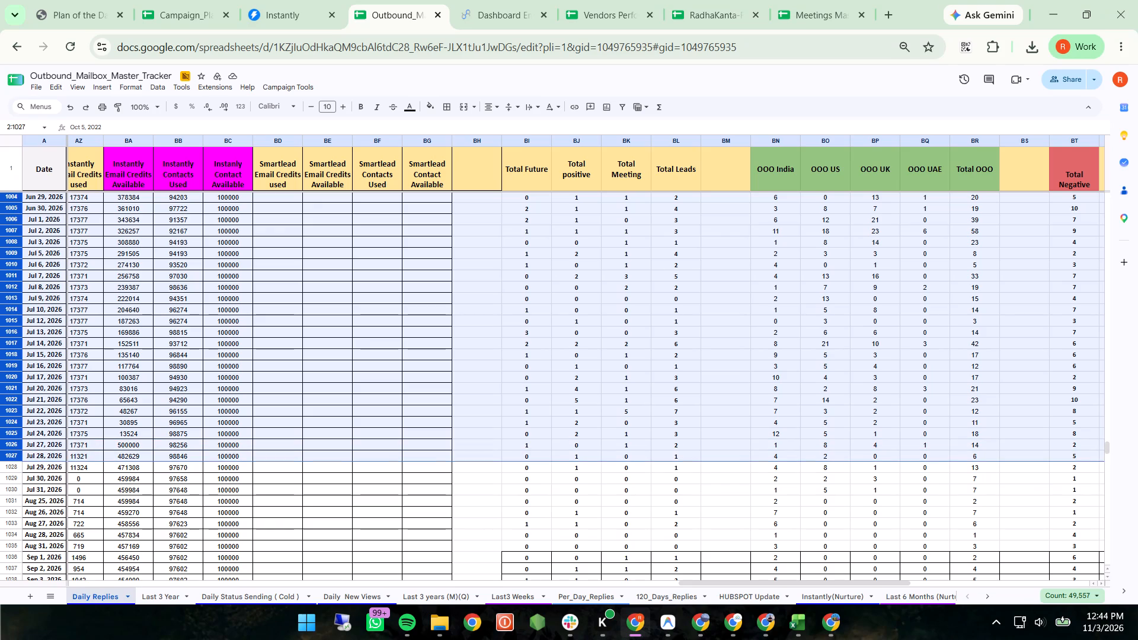
key(shift+Down)
key(shift+Down)
key(shift+Down)
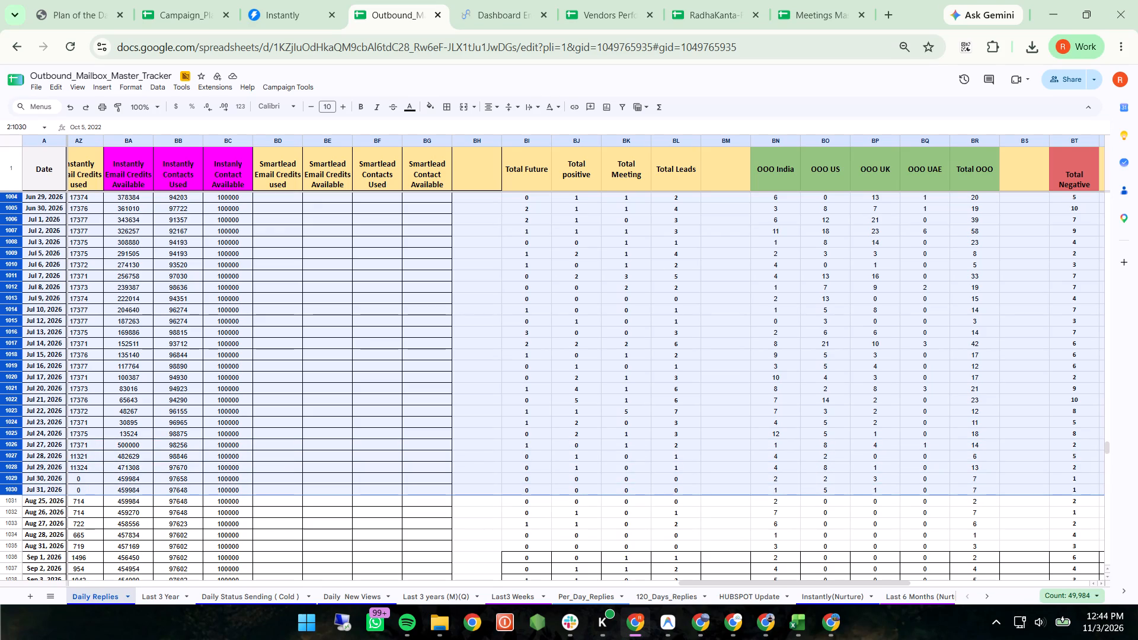
right_click(5, 431)
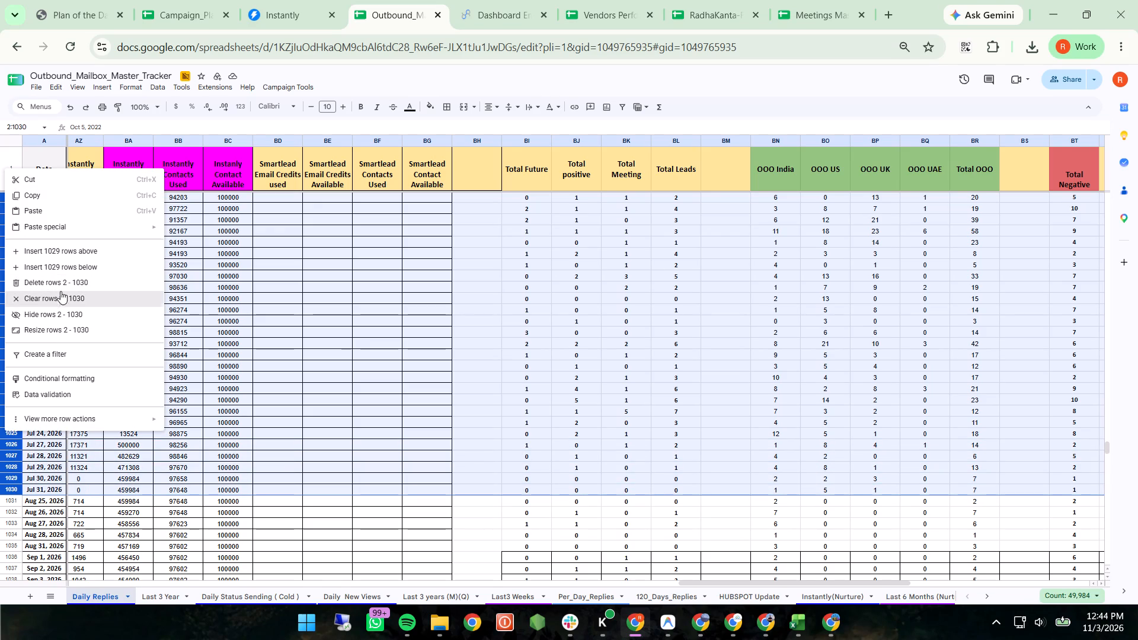
click(60, 313)
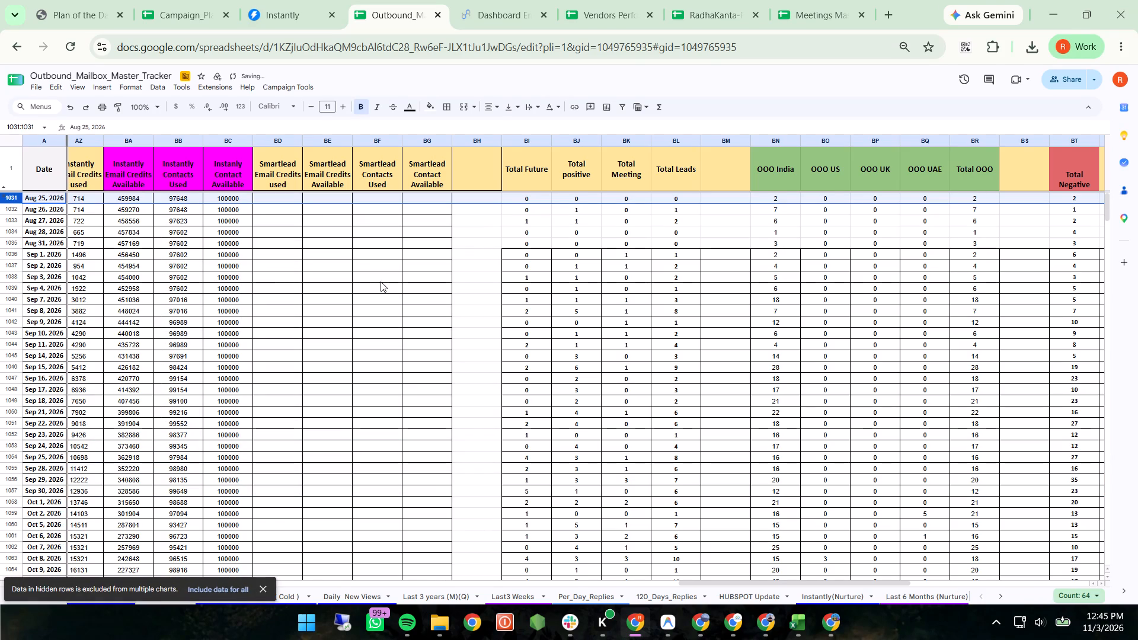
Sum the Total positive column for Aug 25 to Aug 31, 2026.
click(528, 202)
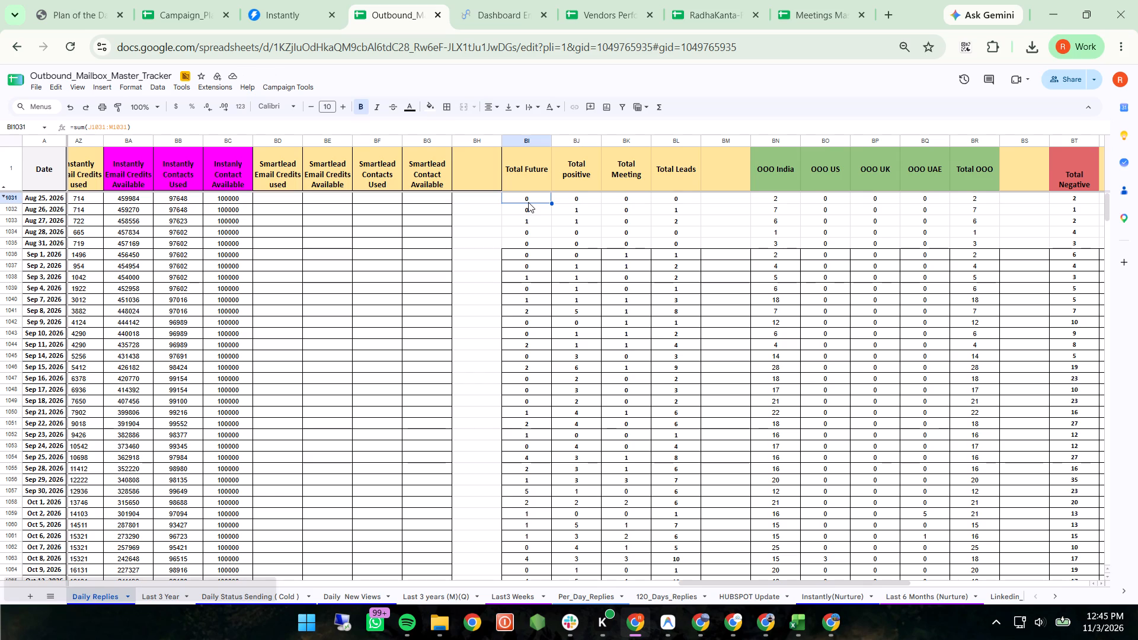
click(577, 202)
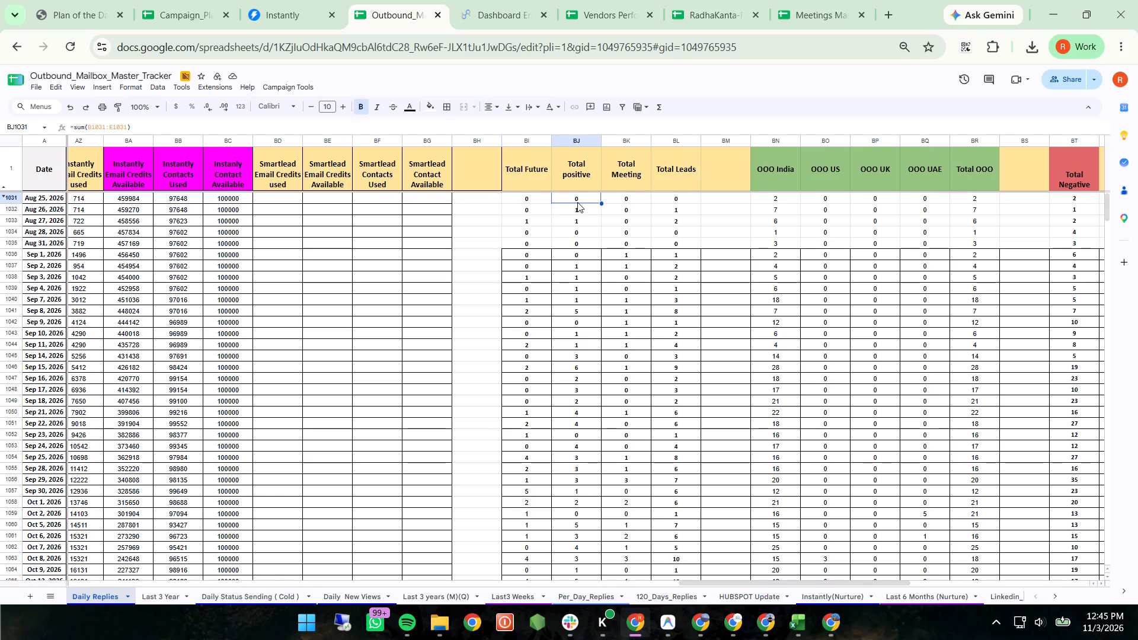
key(shift+Down)
key(shift+Down)
key(shift+Down)
key(shift+Down)
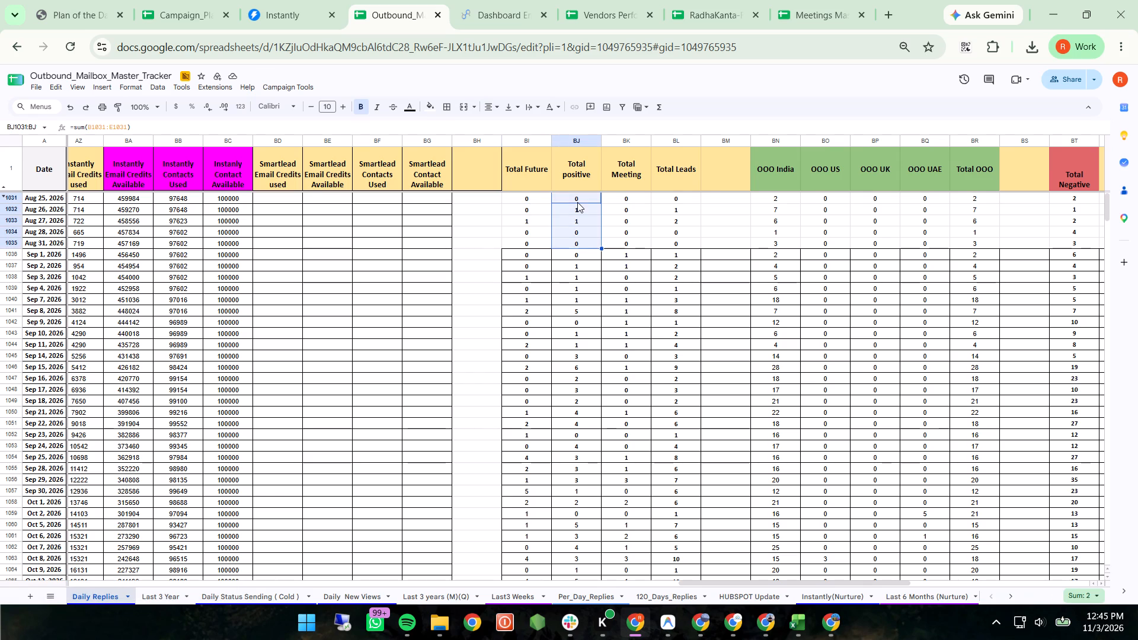
Sum the Total positive column for Sep 1 to Sep 30, 2026.
click(584, 257)
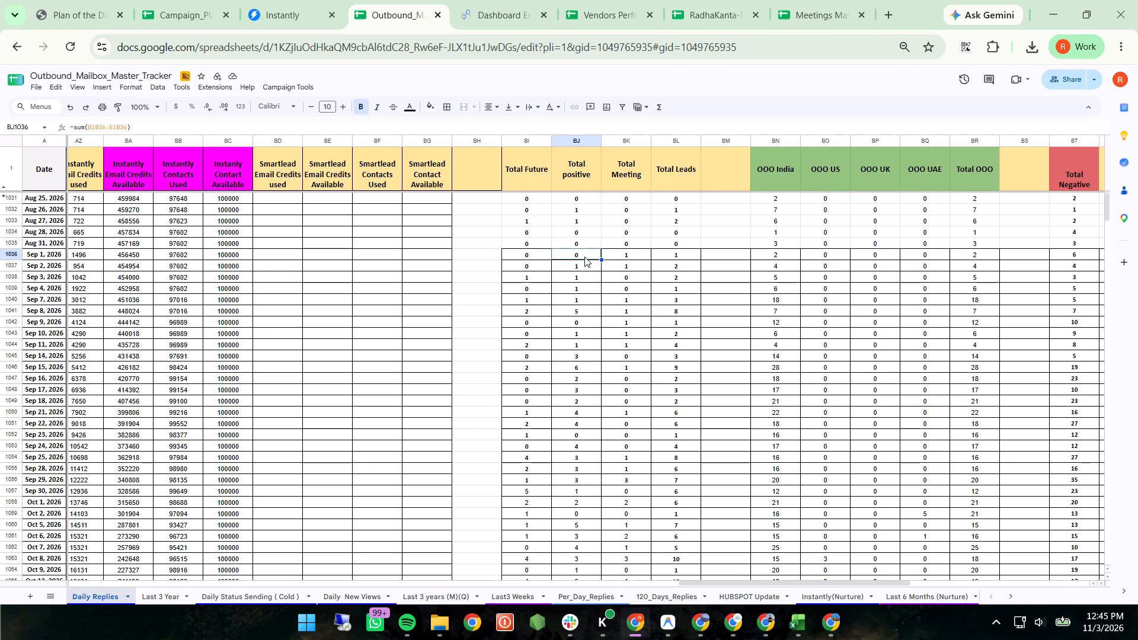
click(584, 257)
key(shift+Down)
key(shift+Down)
key(shift+Down)
key(shift+Down)
key(shift+Down)
key(shift+Down)
key(shift+Down)
key(shift+Down)
key(shift+Down)
key(shift+Down)
key(shift+Down)
key(shift+Down)
key(shift+Down)
key(shift+Down)
key(shift+Down)
key(shift+Down)
key(shift+Down)
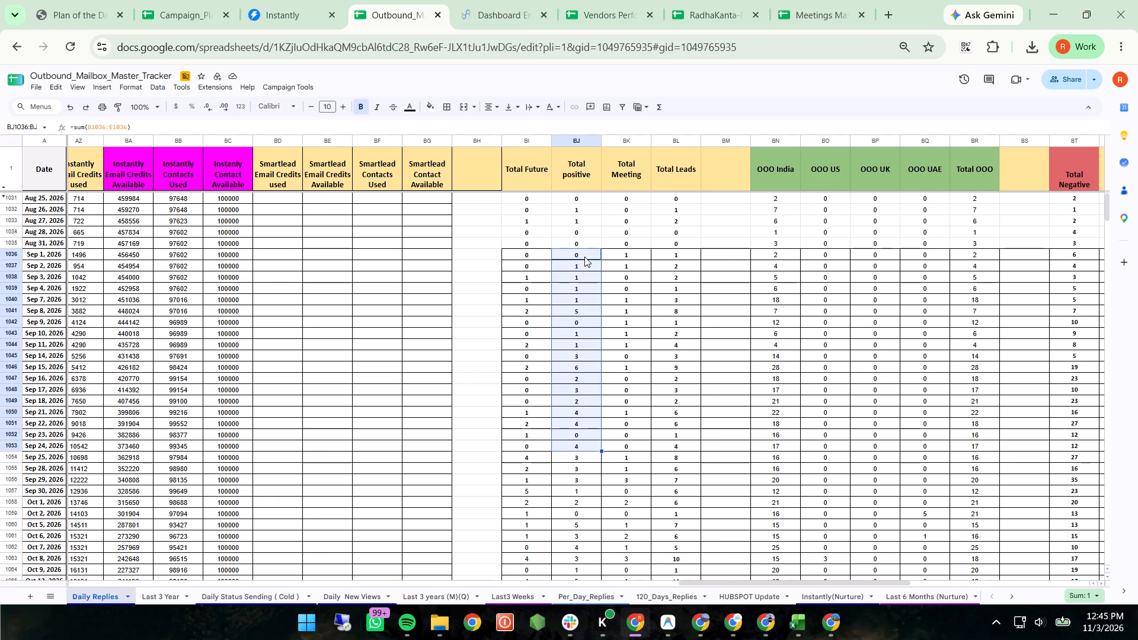
key(shift+Down)
key(shift+Down)
key(shift+Down)
key(shift+Down)
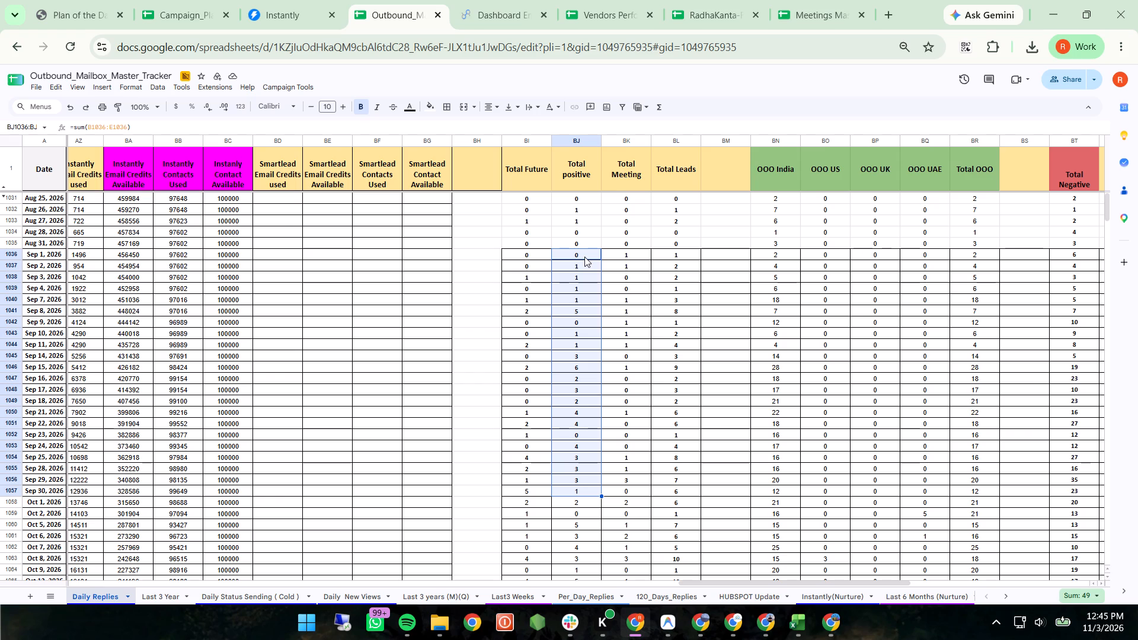
Sum the Total positive column for Oct 1 to Oct 30, 2026.
scroll(584, 257, down, 1)
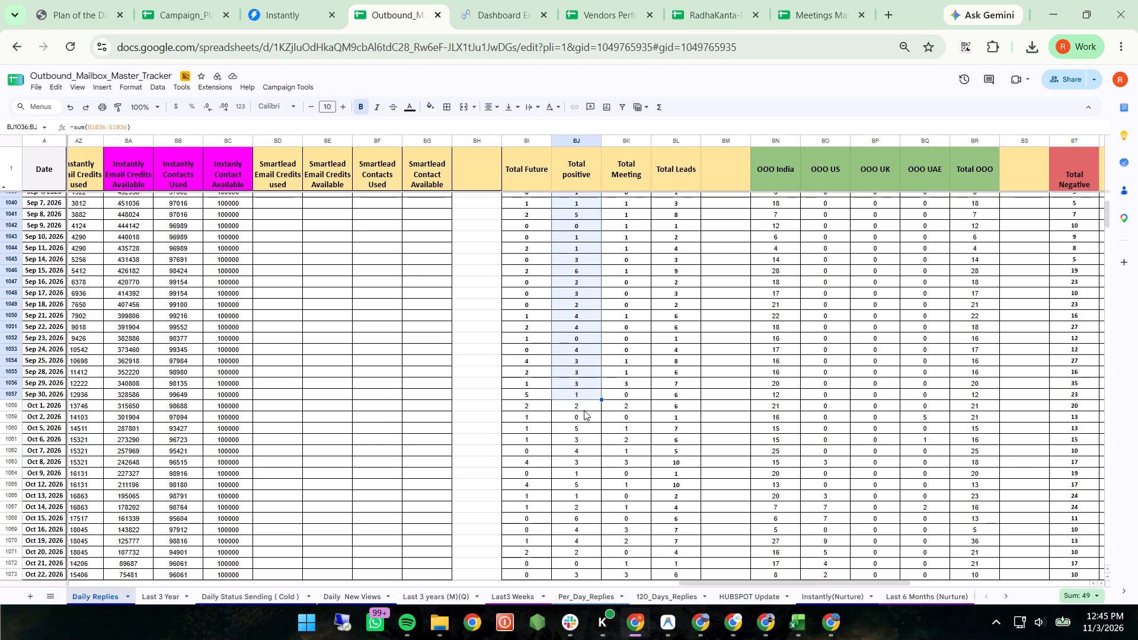
click(584, 410)
key(shift+Down)
key(shift+Down)
key(shift+Down)
key(shift+Down)
key(shift+Down)
key(shift+Down)
key(shift+Down)
key(shift+Down)
key(shift+Down)
key(shift+Down)
key(shift+Down)
key(shift+Down)
key(shift+Down)
key(shift+Down)
key(shift+Down)
key(shift+Down)
key(shift+Down)
key(shift+Down)
key(shift+Down)
key(shift+Down)
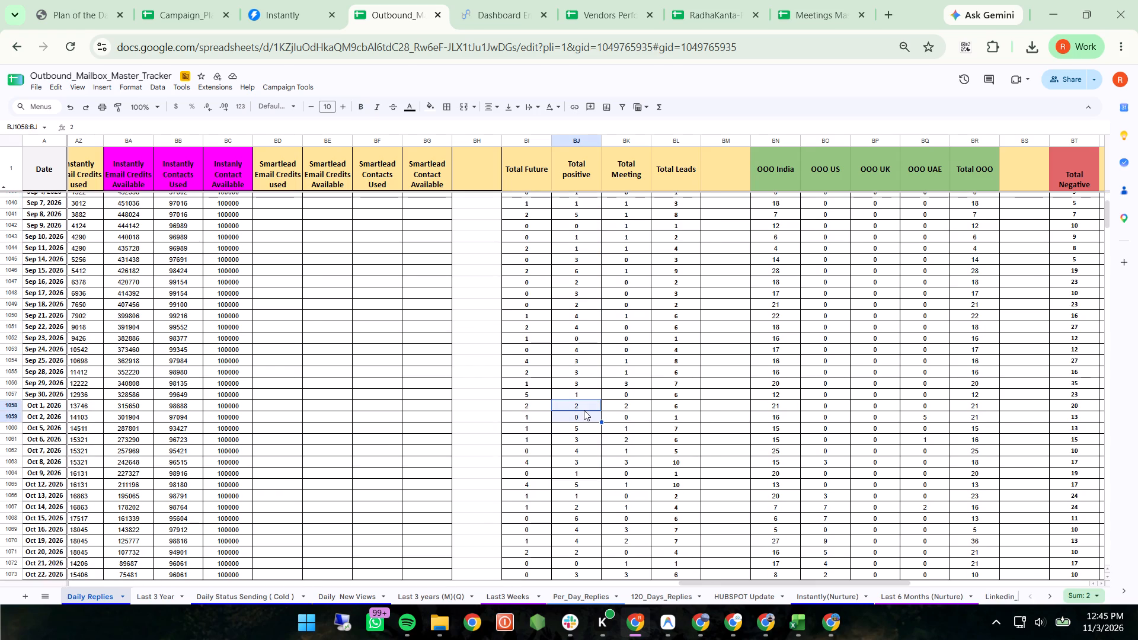
key(shift+Down)
key(shift+Up)
key(shift+Up)
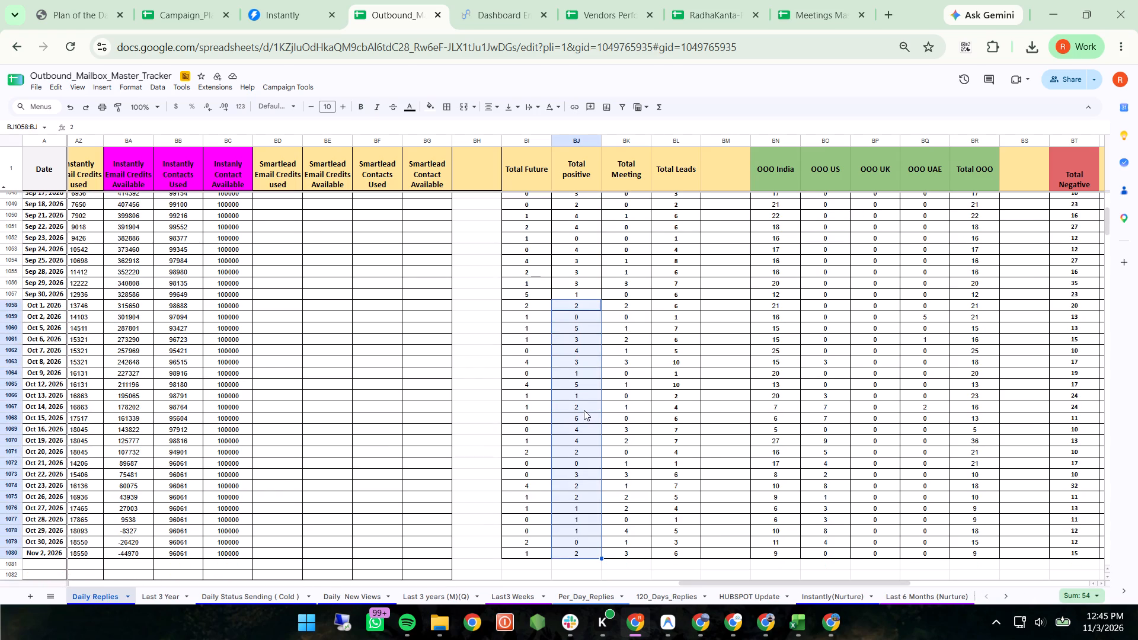
key(shift+Up)
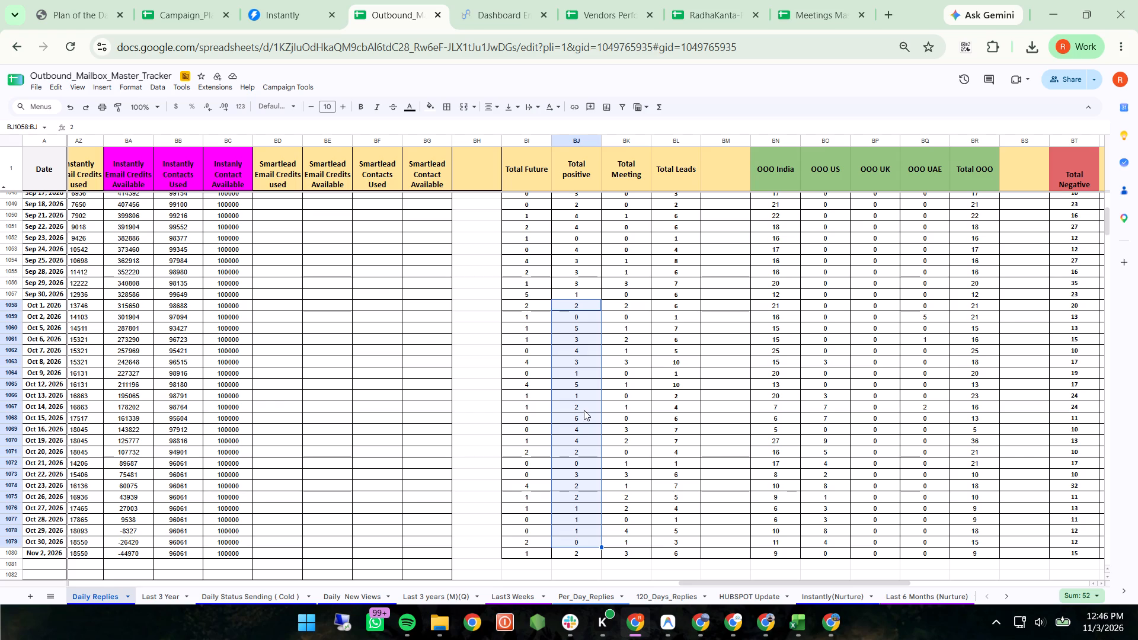
scroll(584, 410, down, 3)
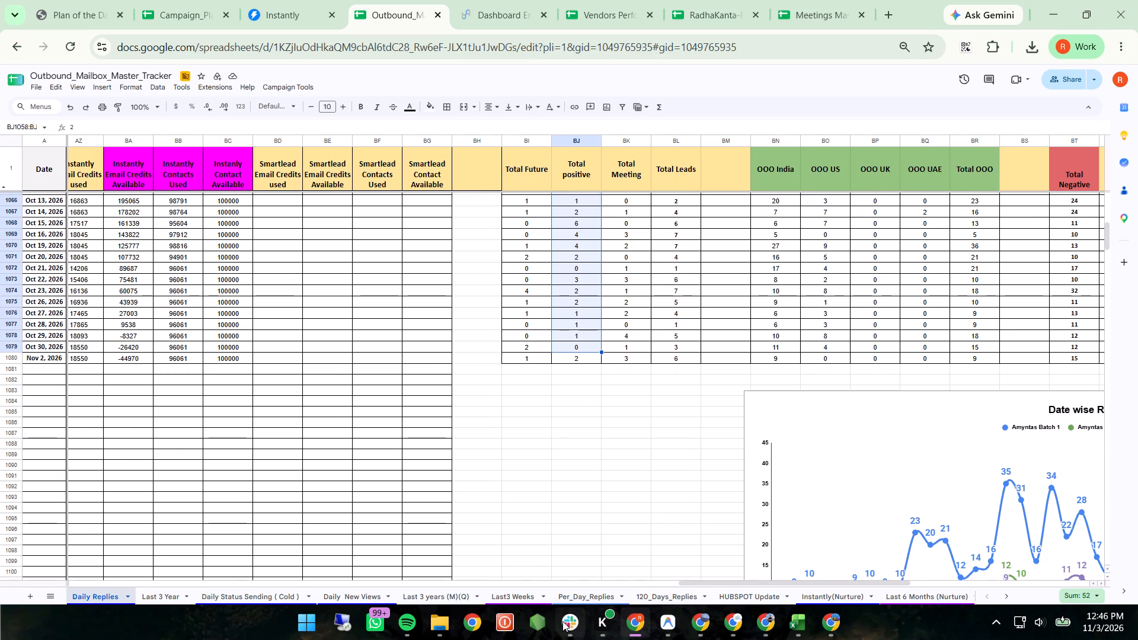
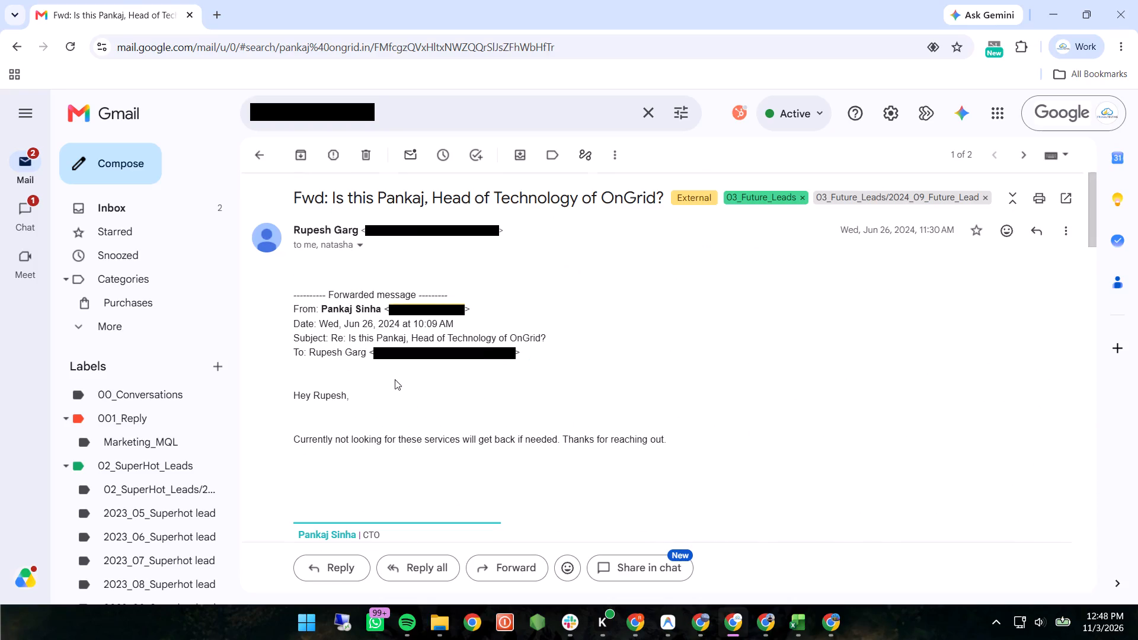
Return from the forwarded OnGrid Head of Technology email to the Gmail search results.
click(264, 152)
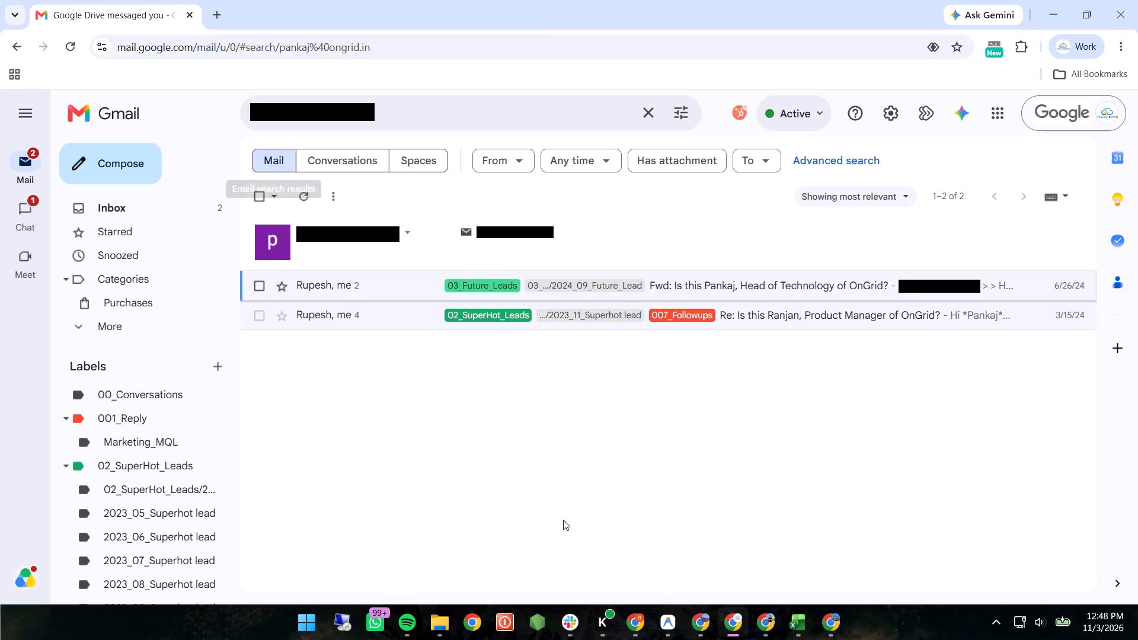
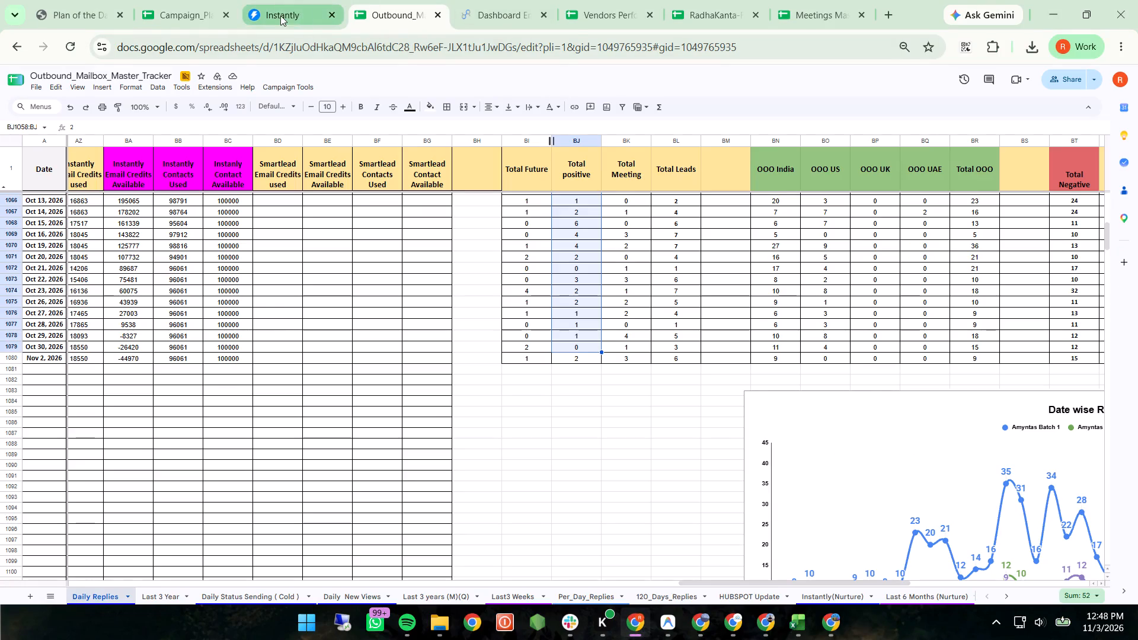
scroll(149, 183, up, 7)
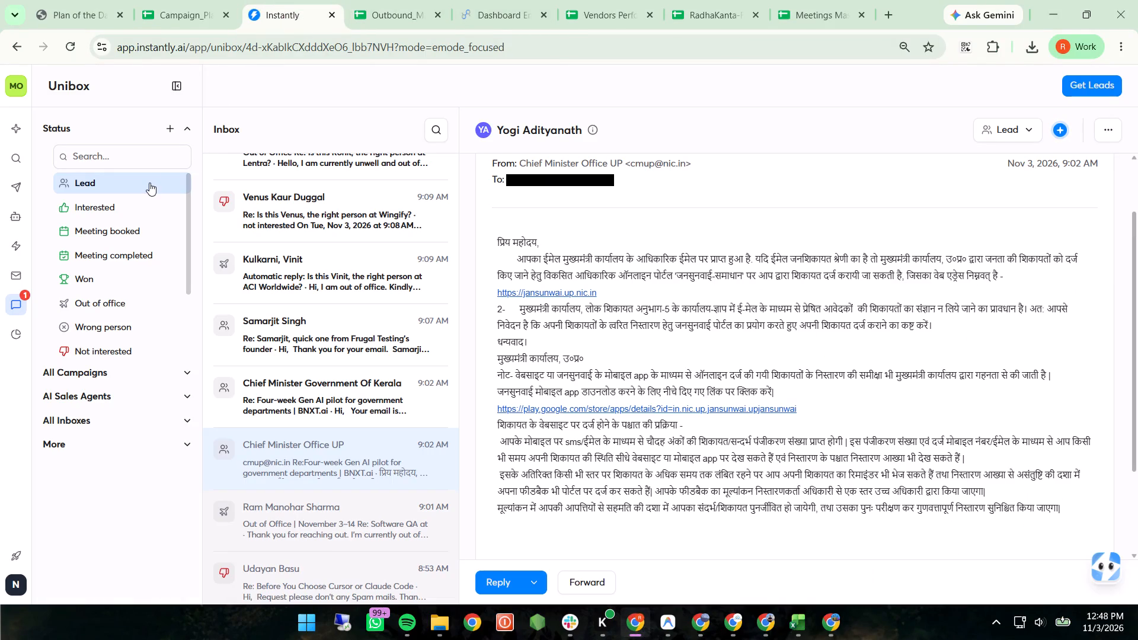
scroll(301, 241, up, 13)
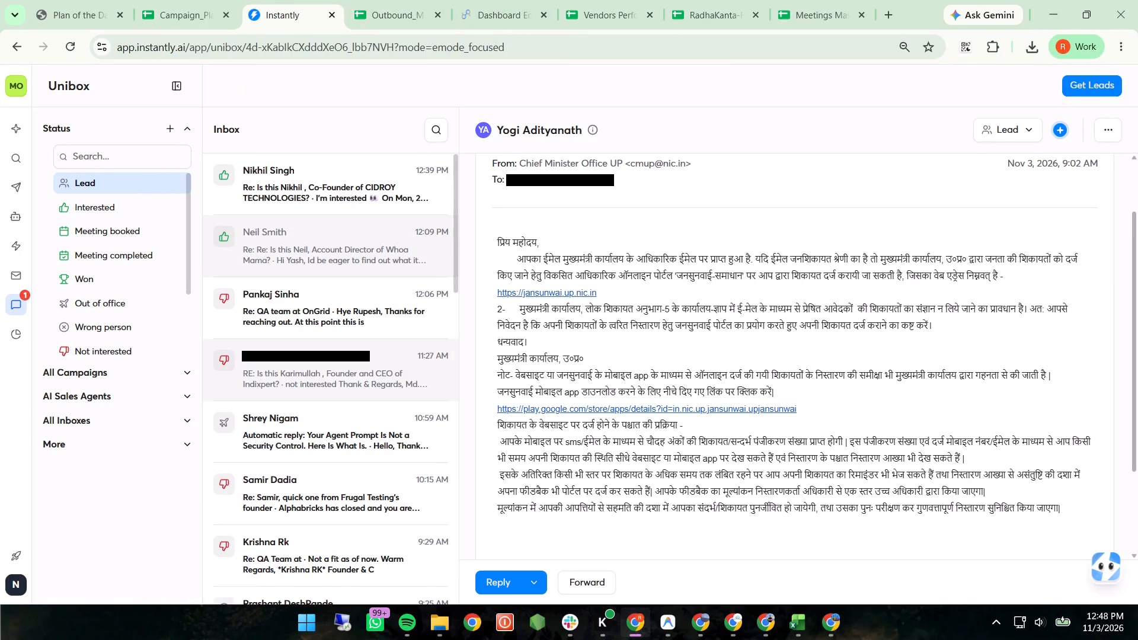
click(129, 157)
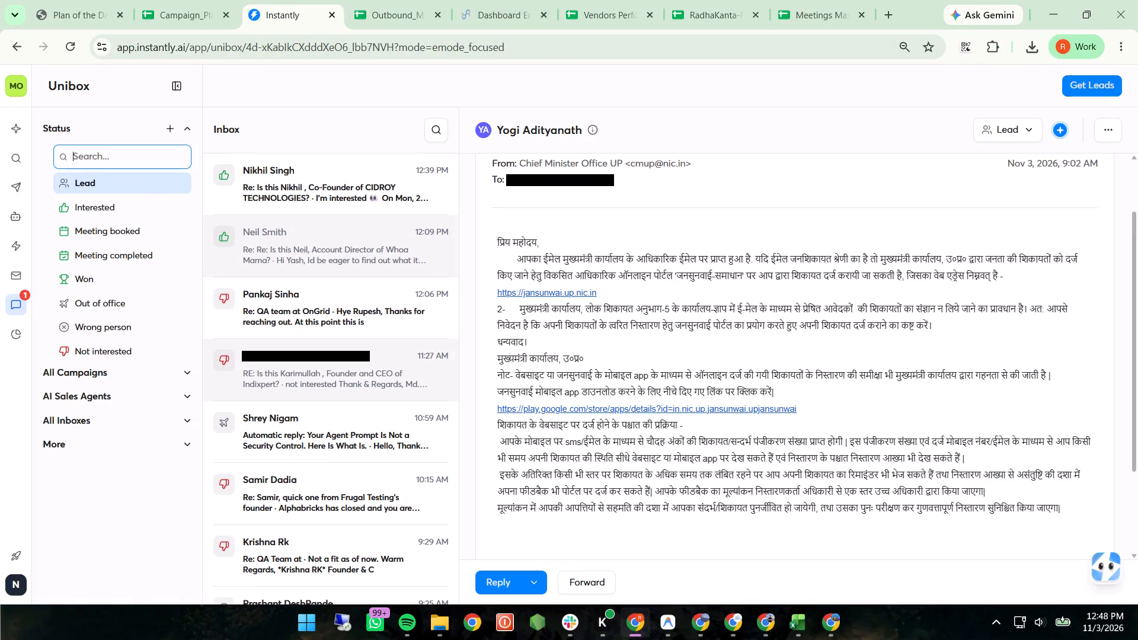
key(super+v)
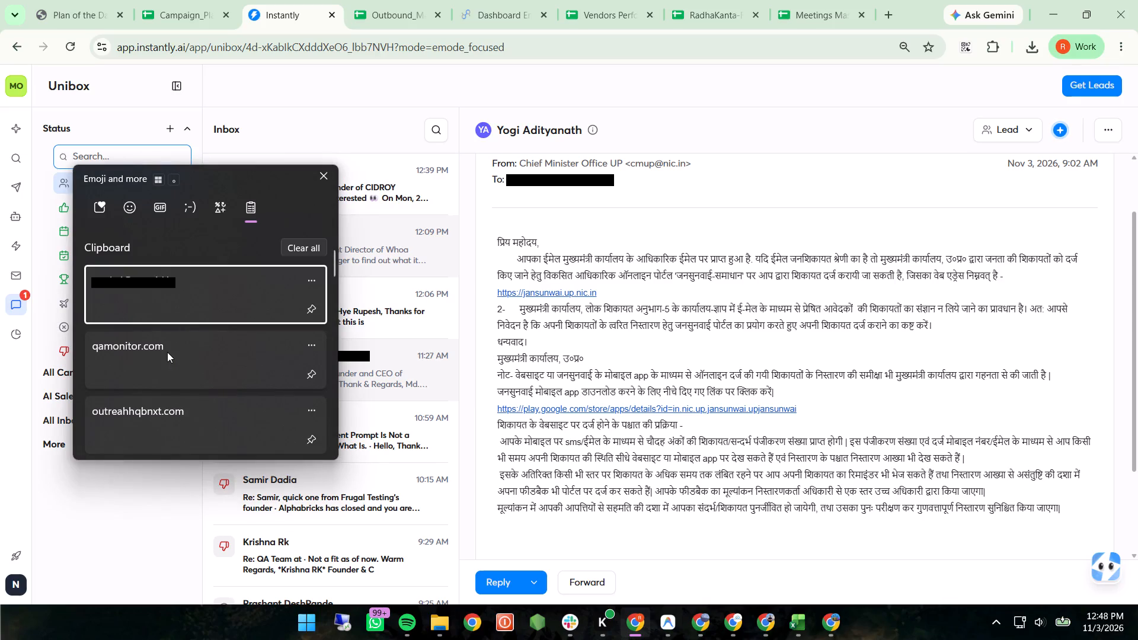
Search the Unibox Status list for the copied lead email address and clear the search.
scroll(167, 352, down, 1)
click(320, 82)
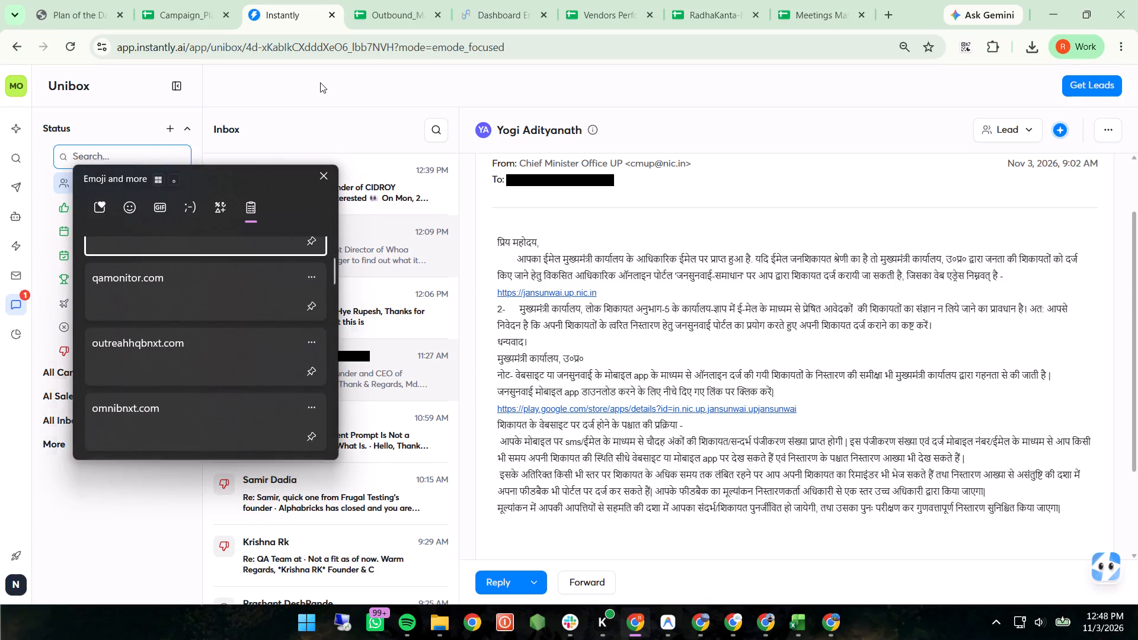
click(136, 160)
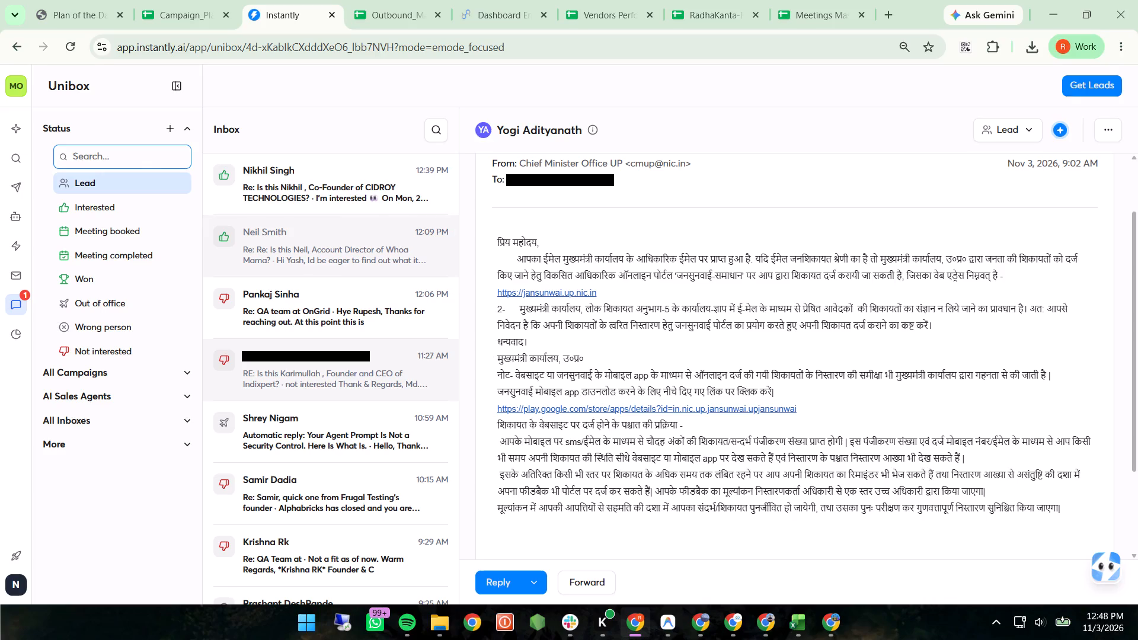
key(super+v)
click(169, 290)
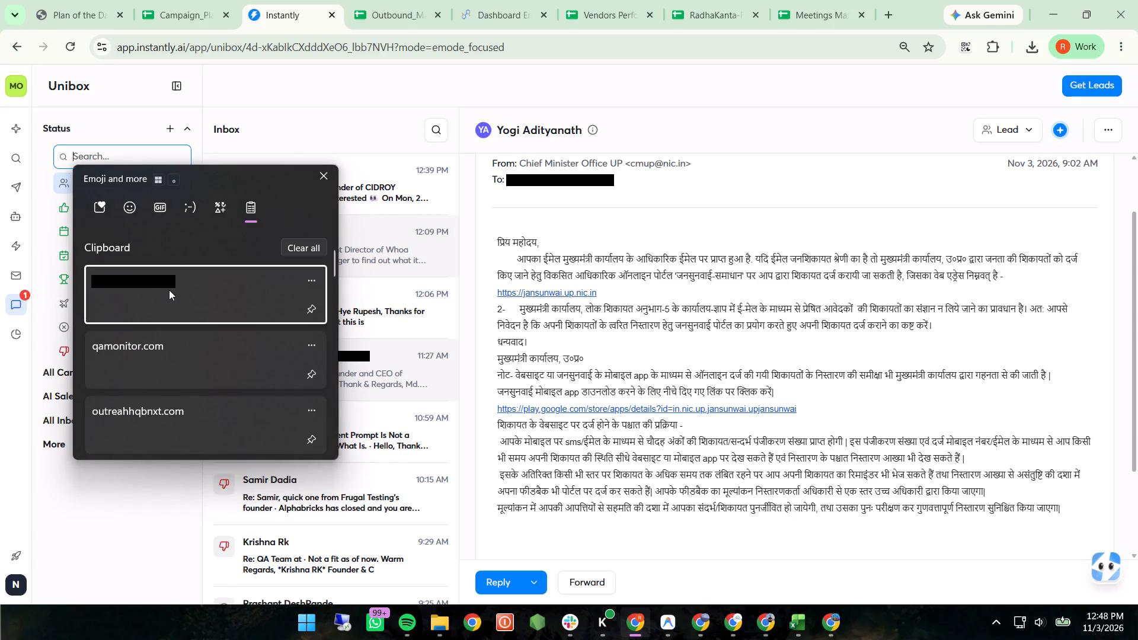
key(ctrl+v)
key(Return)
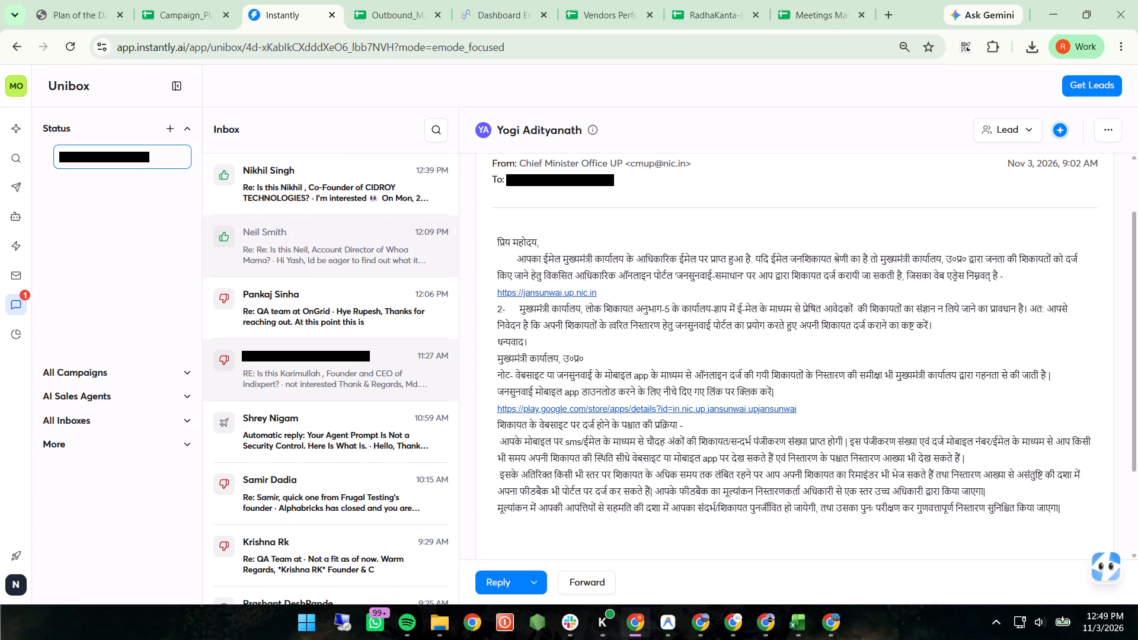
key(ctrl+a)
key(BackSpace)
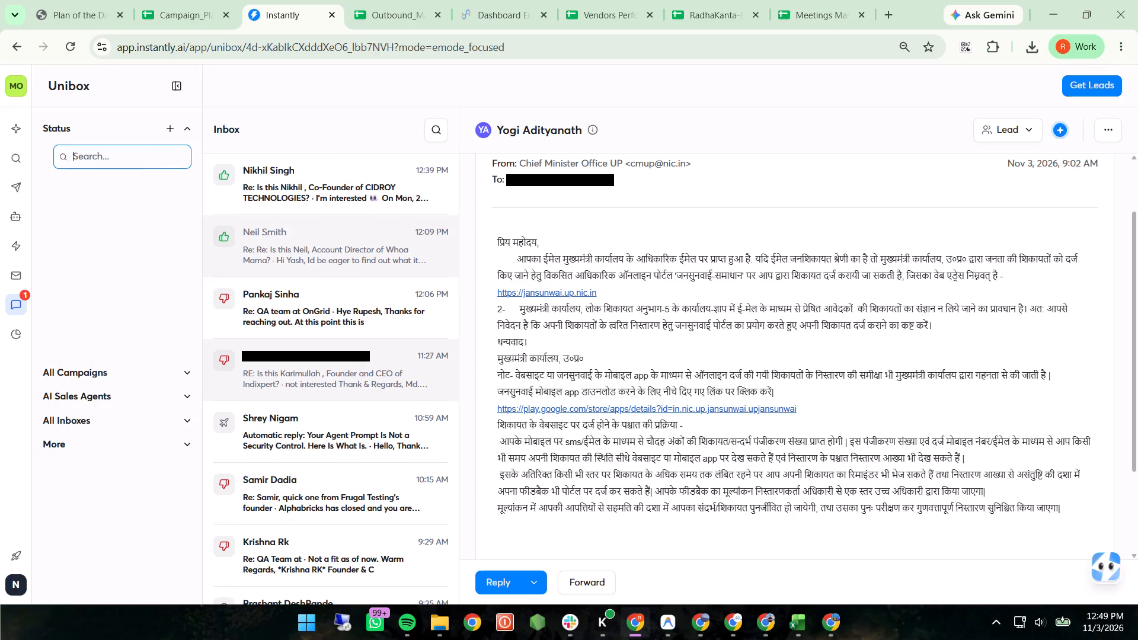
Search the All Inboxes list for the same copied lead email address and clear the search.
click(180, 443)
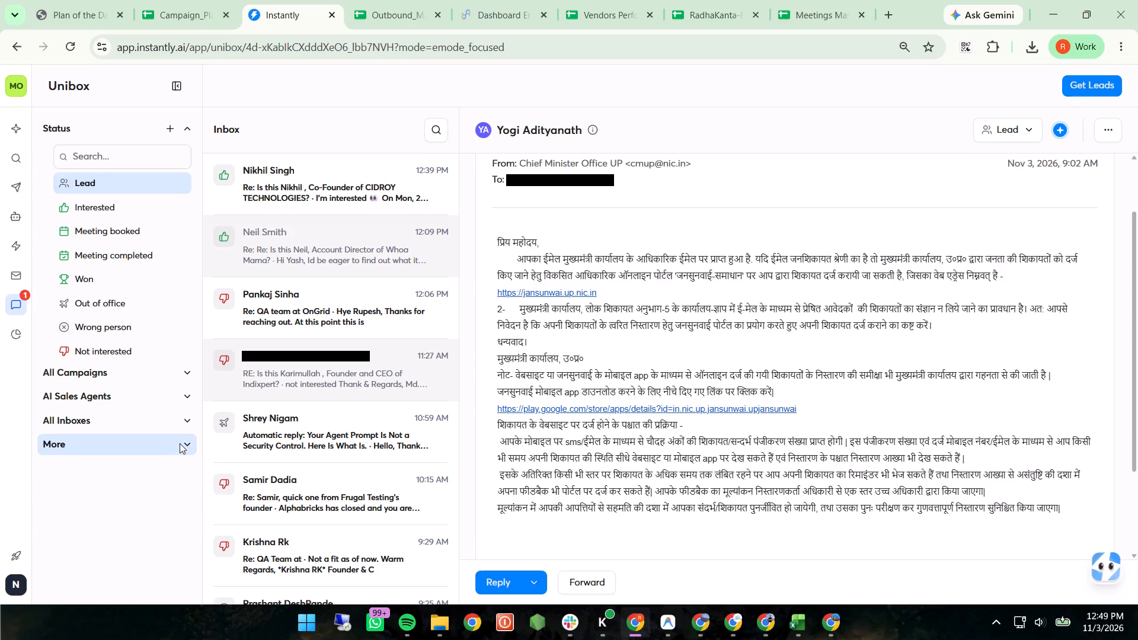
click(175, 427)
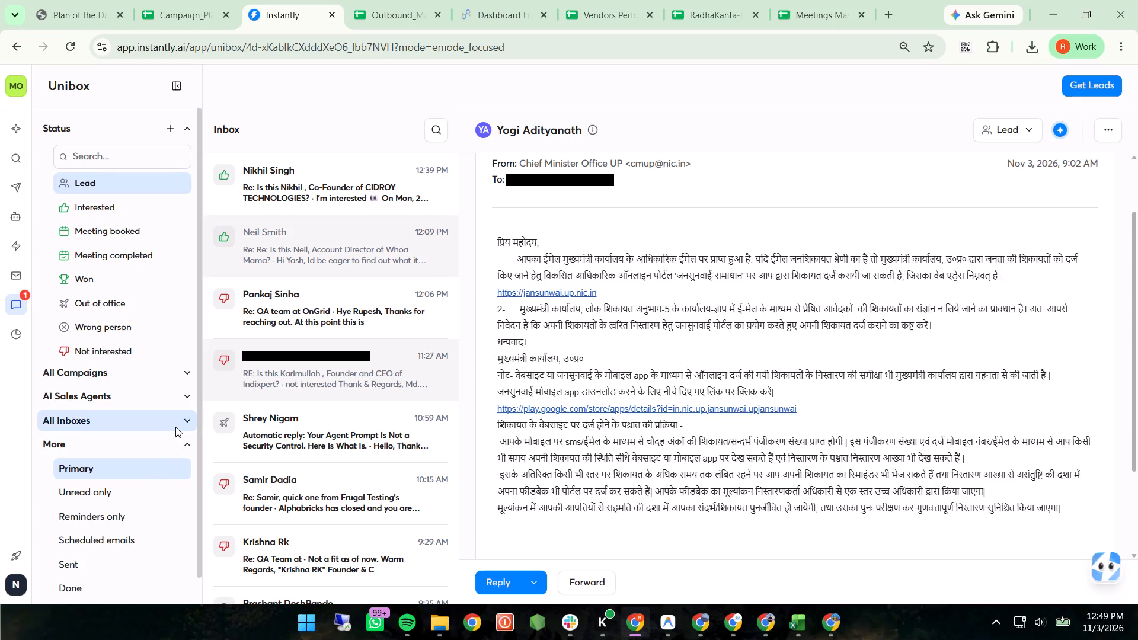
click(144, 444)
key(ctrl+v)
key(Return)
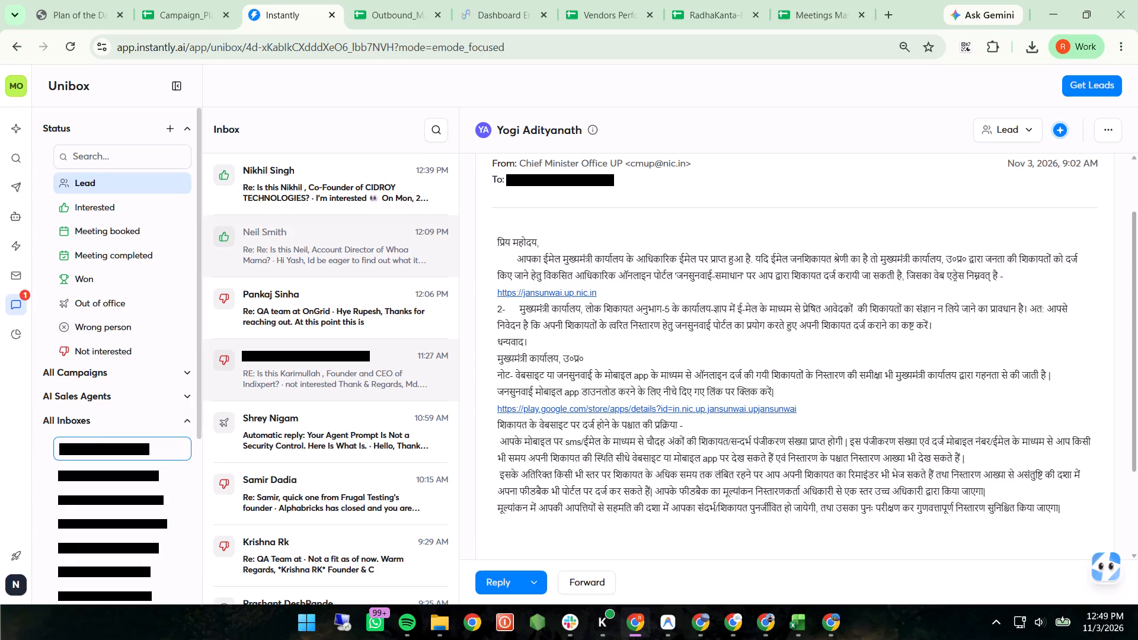
key(ctrl+a)
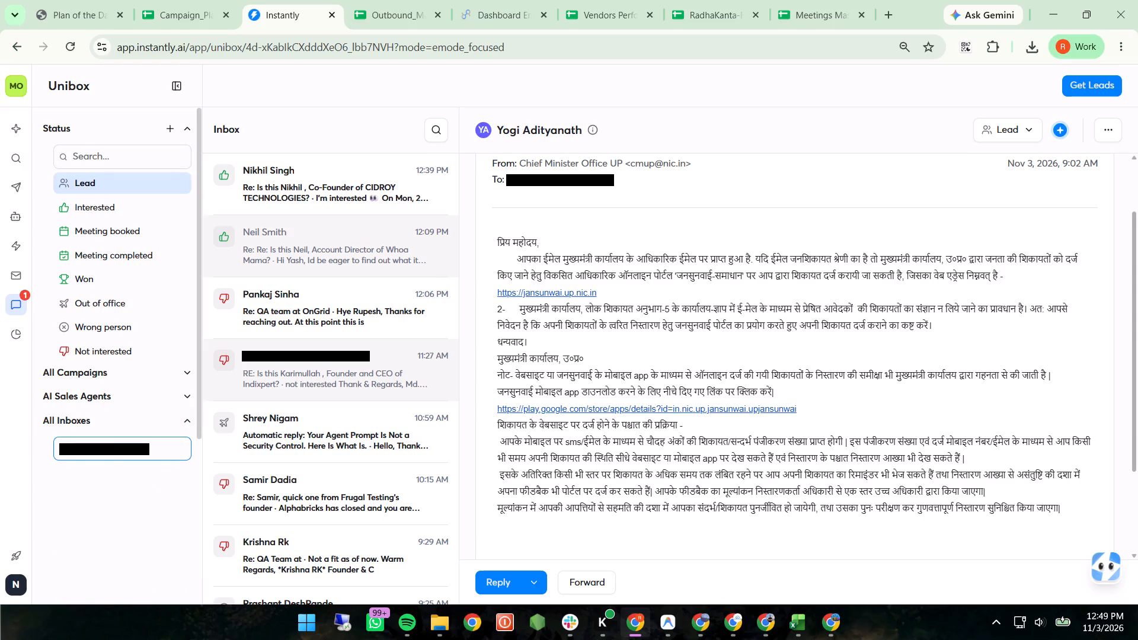
key(BackSpace)
Search the All Campaigns list for the same copied lead email address.
click(110, 371)
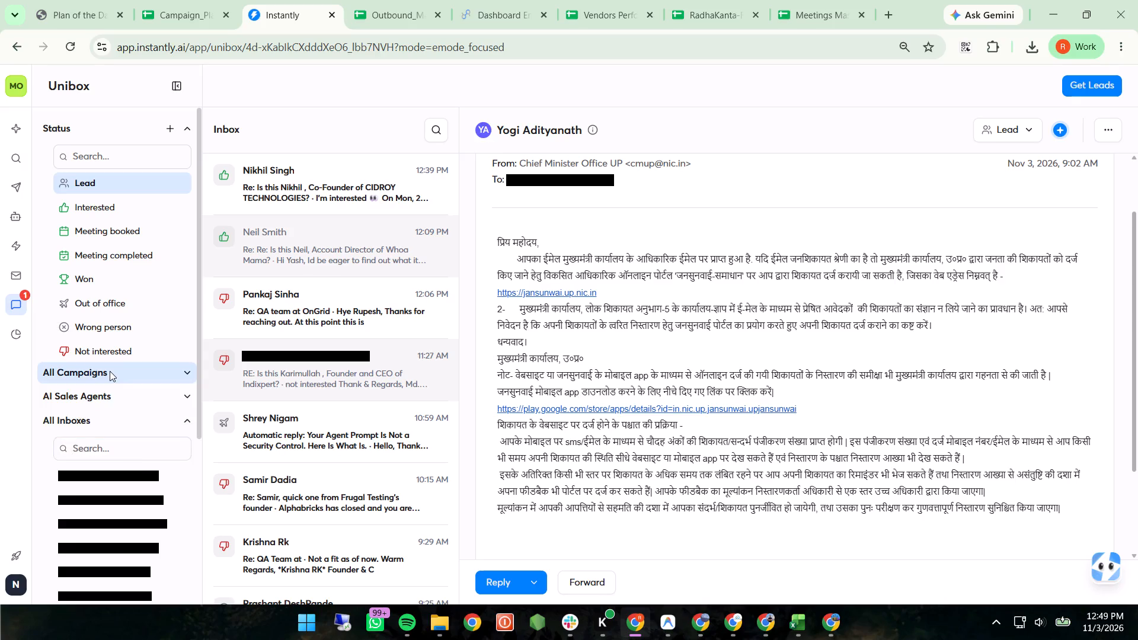
click(110, 402)
key(ctrl+v)
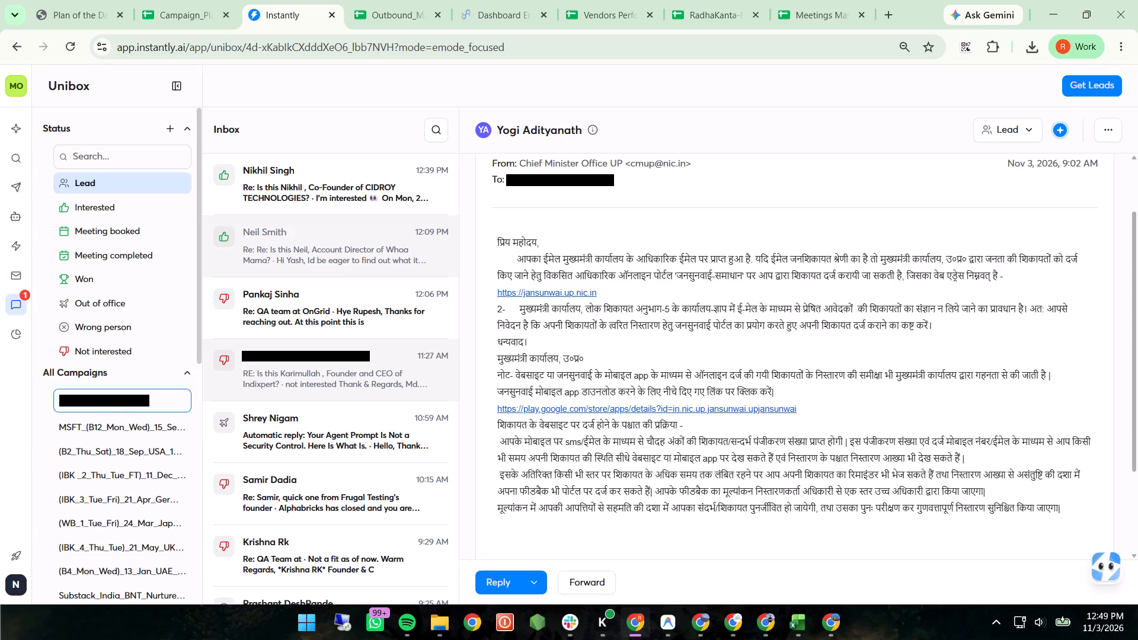
key(Return)
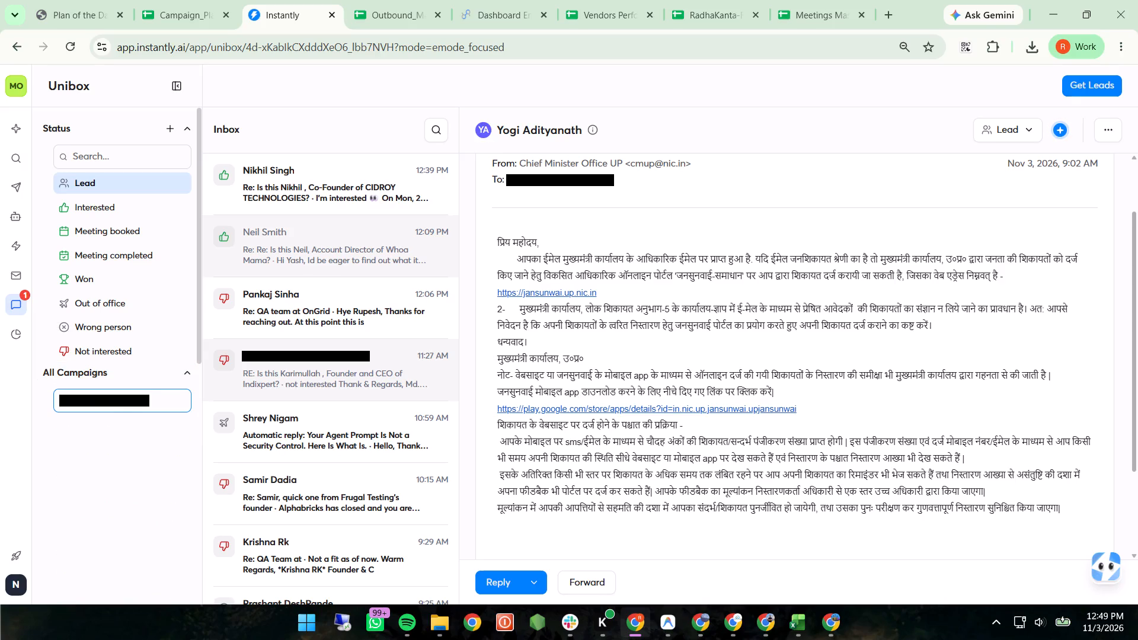
Clear the lead email address from the All Campaigns search.
key(ctrl+a)
key(BackSpace)
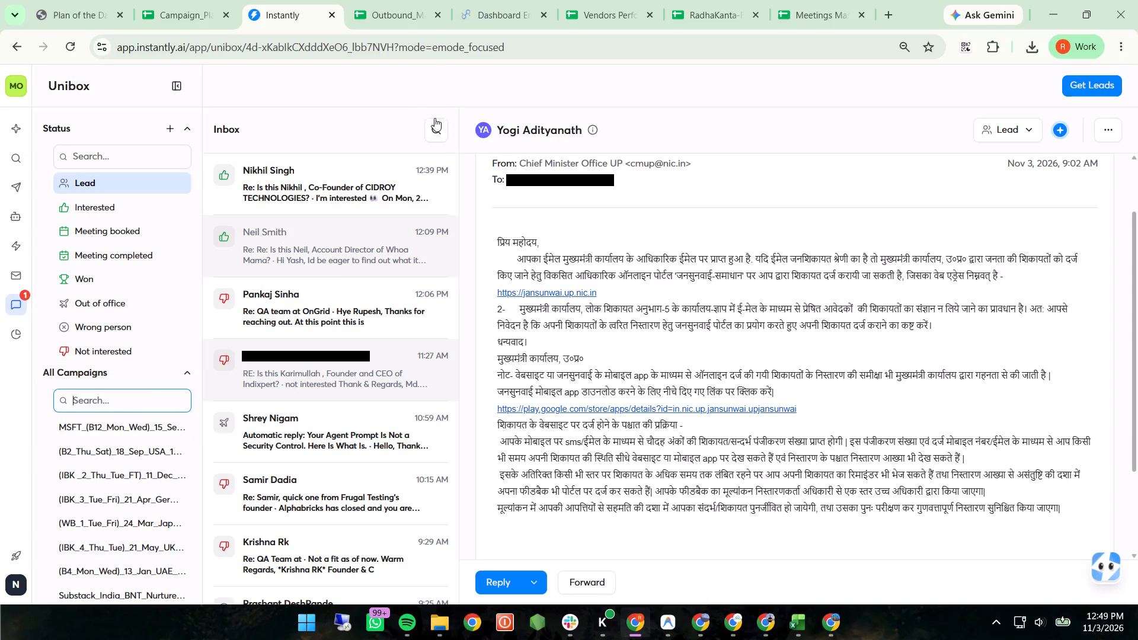
Search the Unibox inbox emails for the copied lead email address and read the forwarded "QA team at OnGrid" message.
click(440, 118)
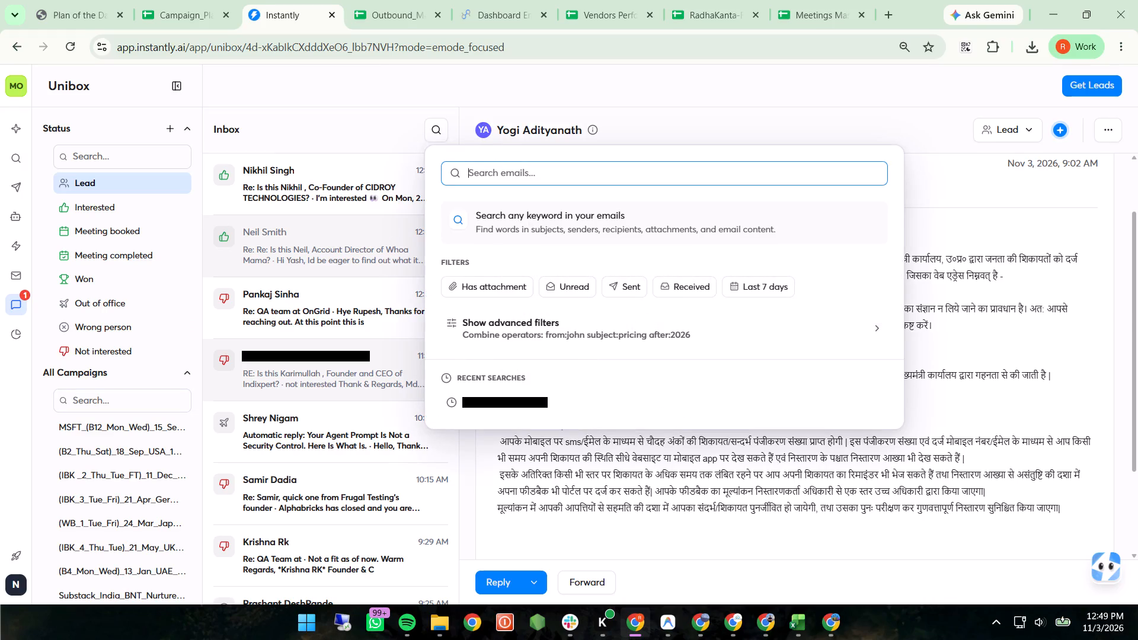
key(ctrl+v)
key(Return)
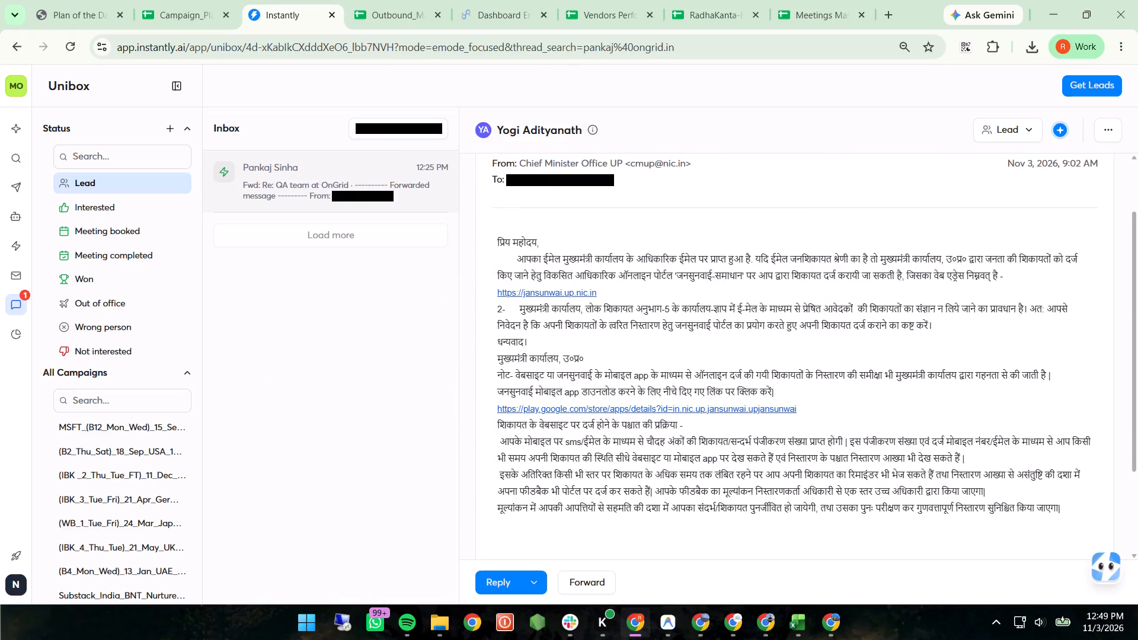
click(367, 181)
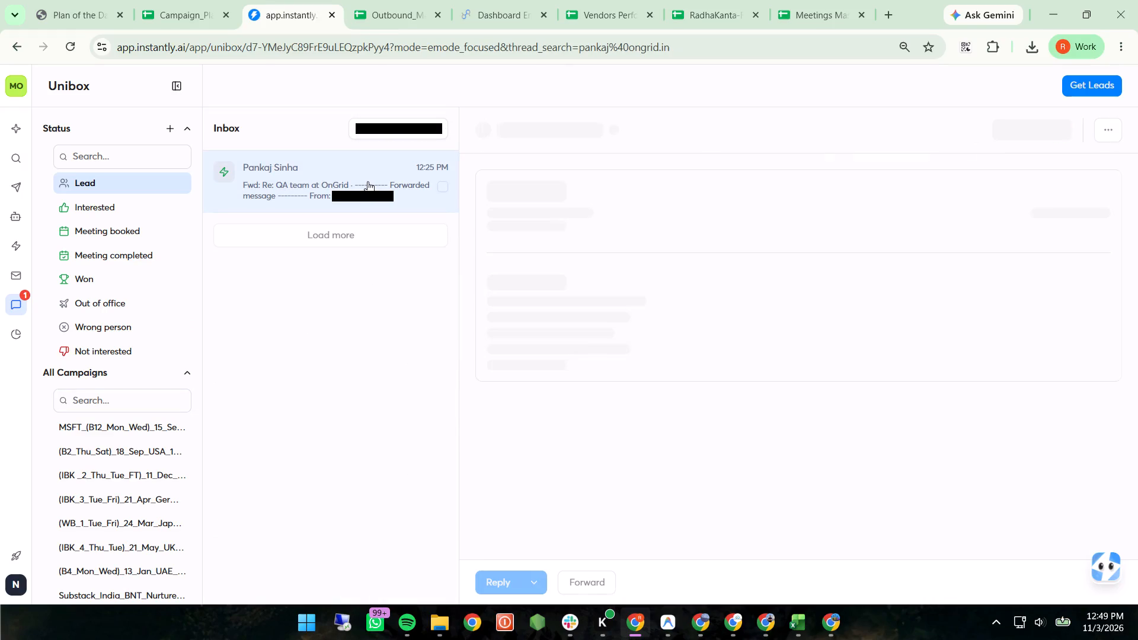
scroll(702, 338, down, 1)
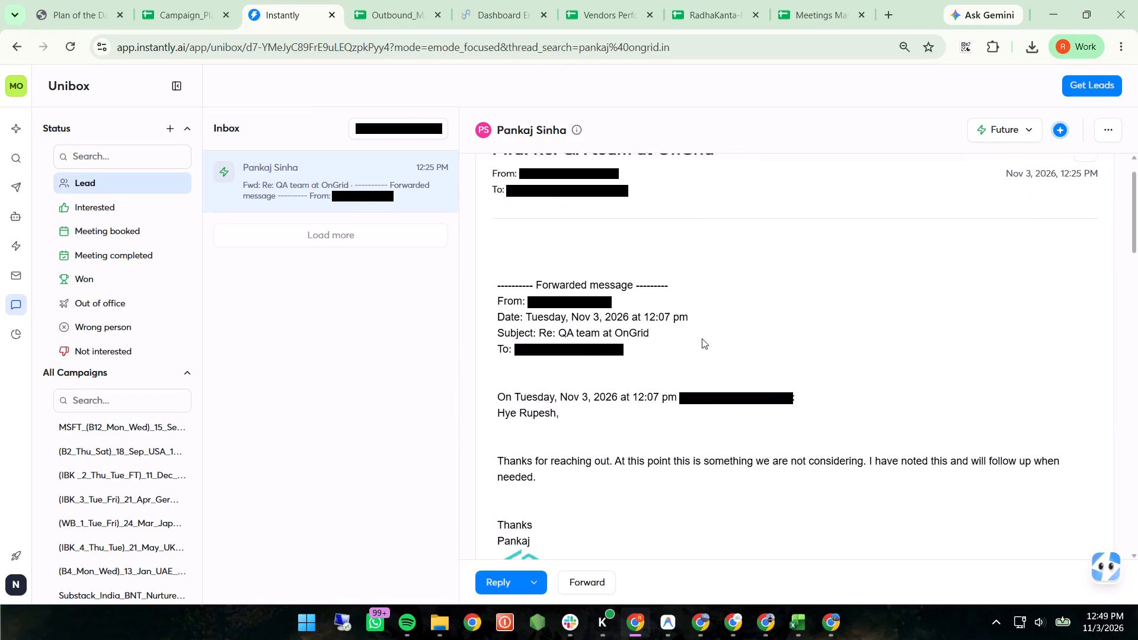
scroll(702, 338, down, 3)
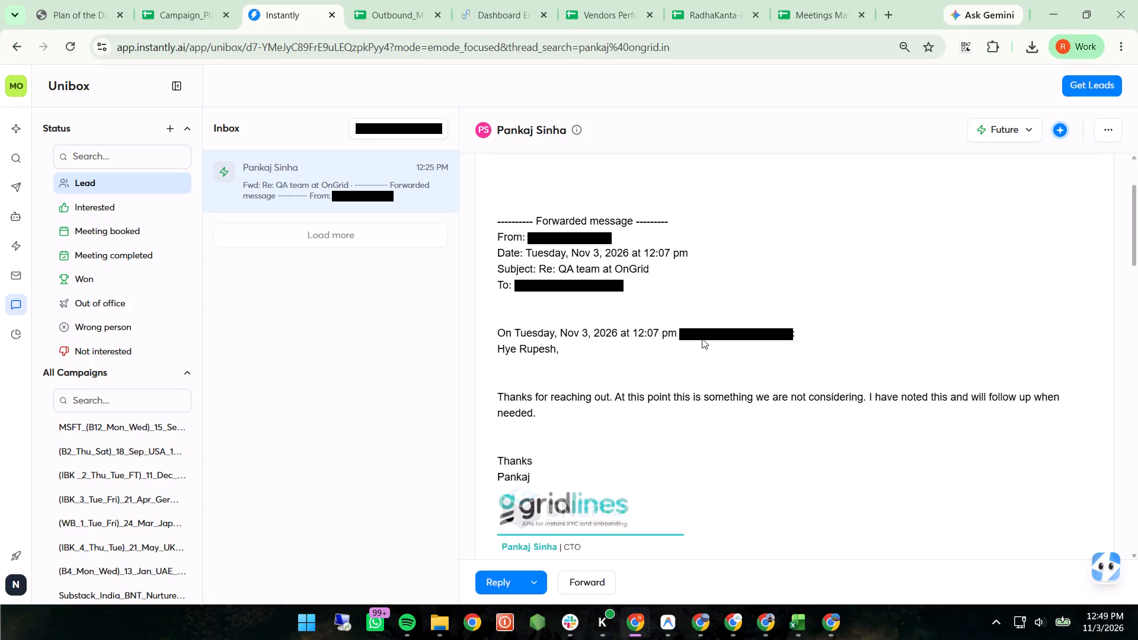
scroll(702, 338, down, 3)
scroll(702, 338, up, 5)
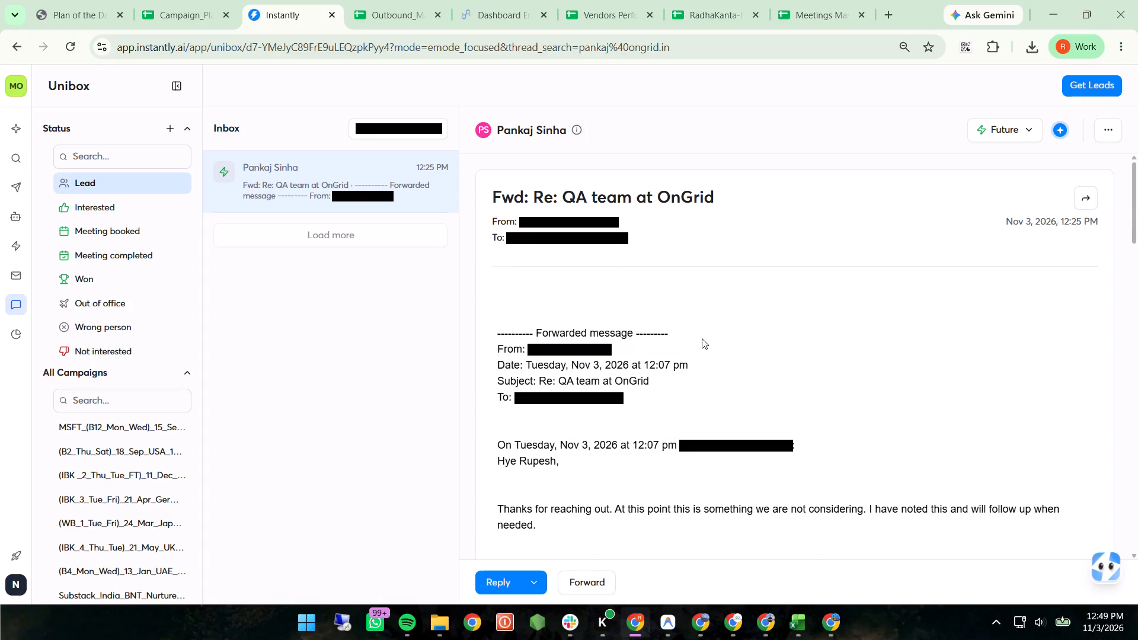
Start a forward of the "Fwd: Re: QA team at OnGrid" email, go to its recipient field, and switch to the Gmail window.
click(584, 581)
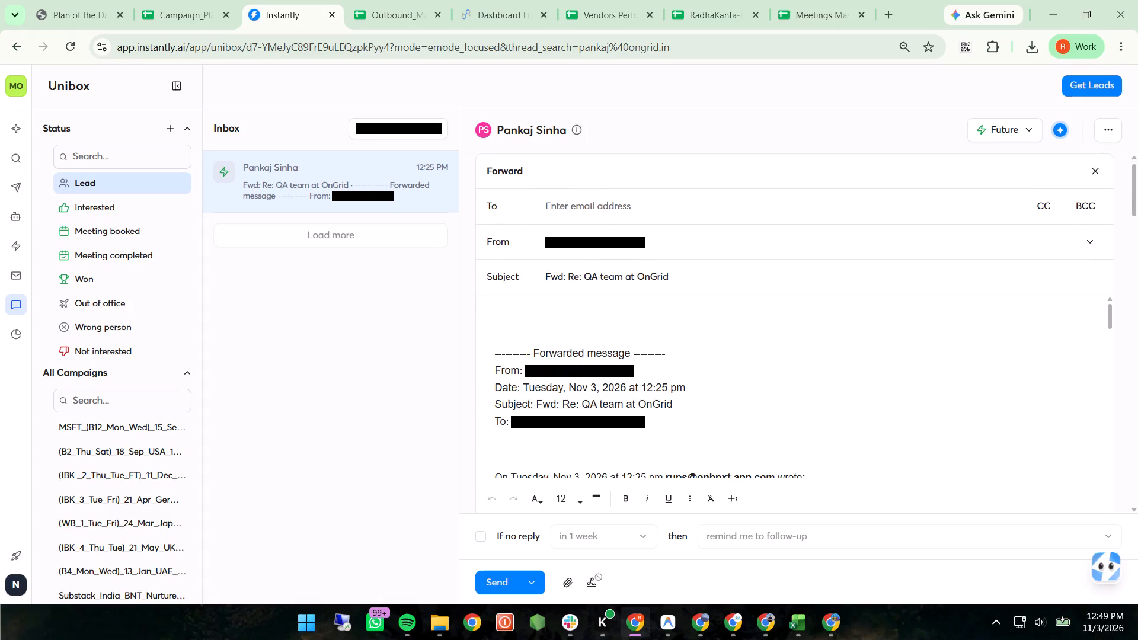
click(578, 199)
click(741, 622)
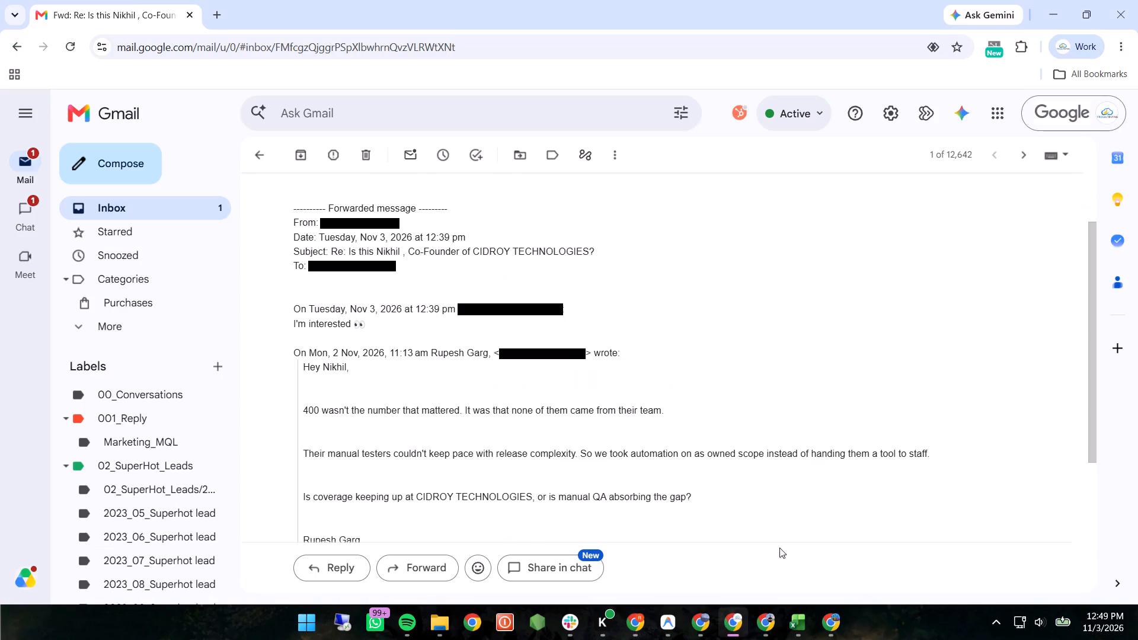
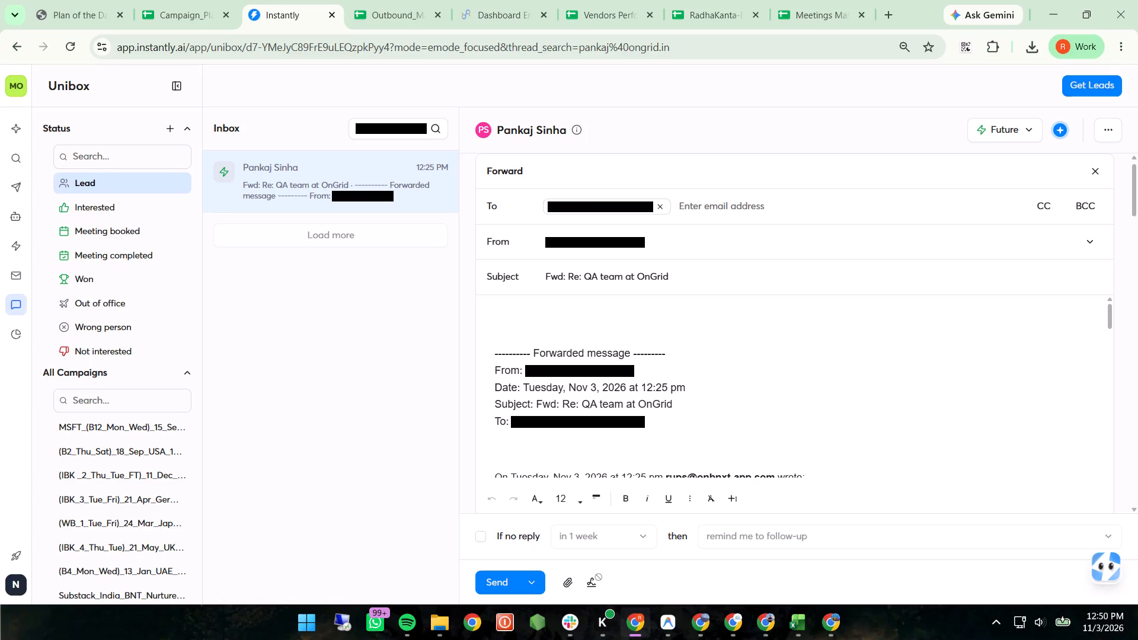
Send the prepared forward of the "Fwd: Re: QA team at OnGrid" email and review the sent message in the thread.
click(490, 578)
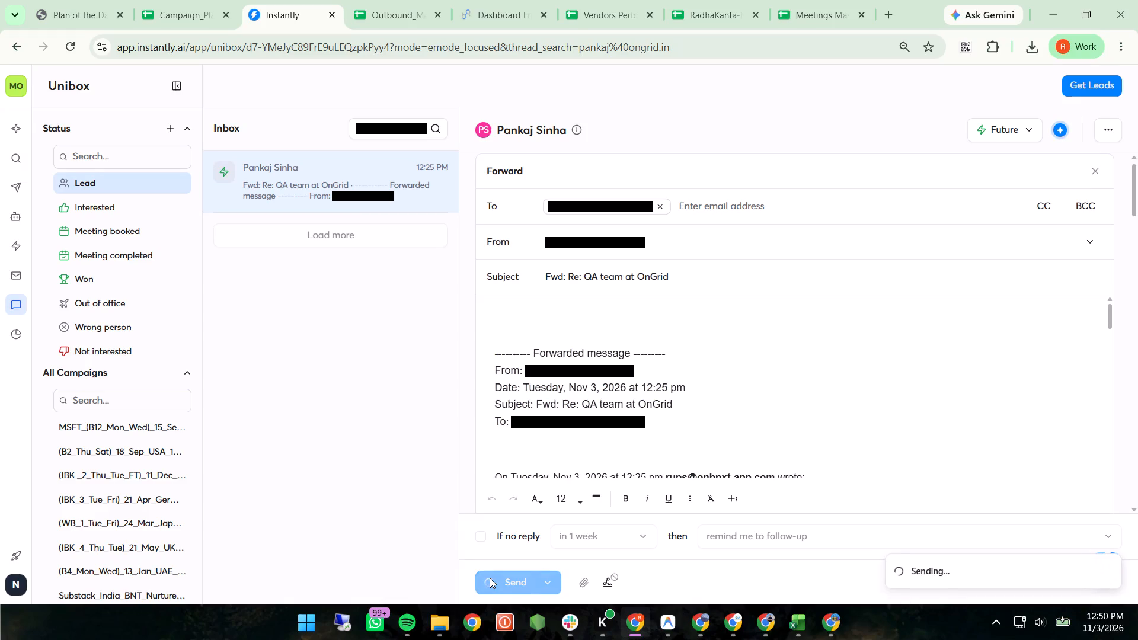
scroll(636, 364, down, 7)
scroll(636, 364, up, 4)
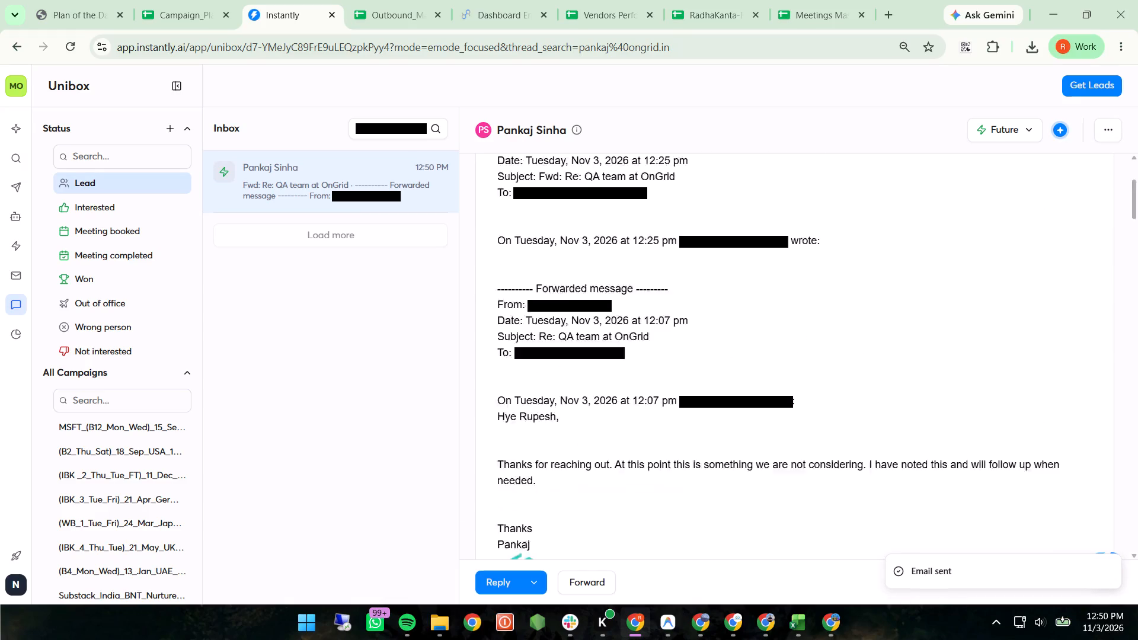
scroll(636, 364, up, 5)
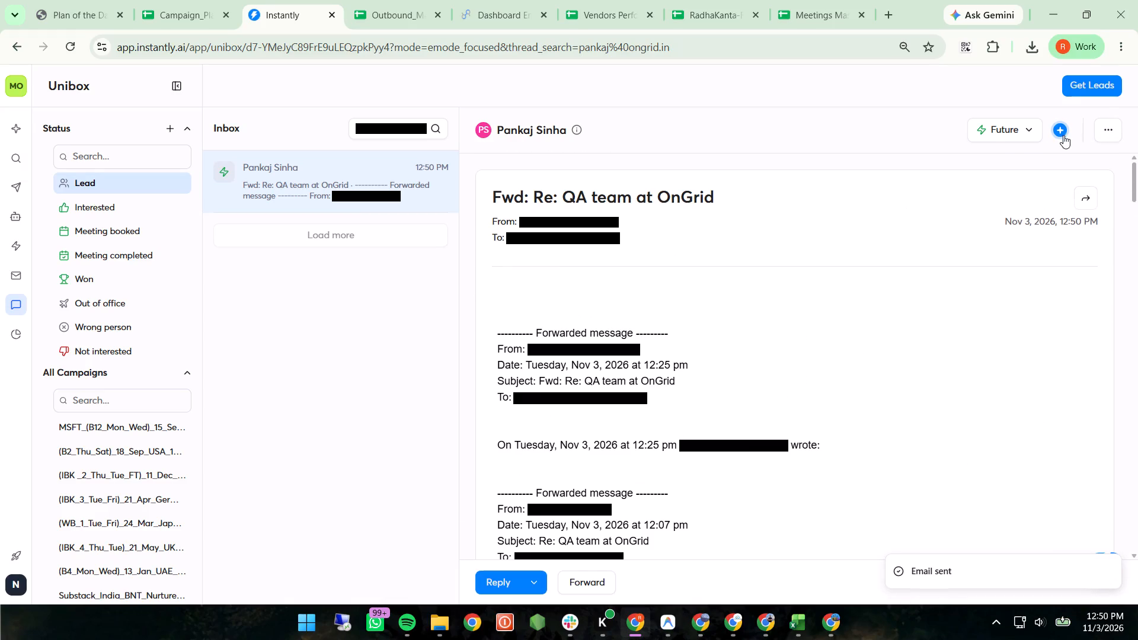
Switch to the Gmail window with the forwarded CIDROY TECHNOLOGIES reply.
click(726, 624)
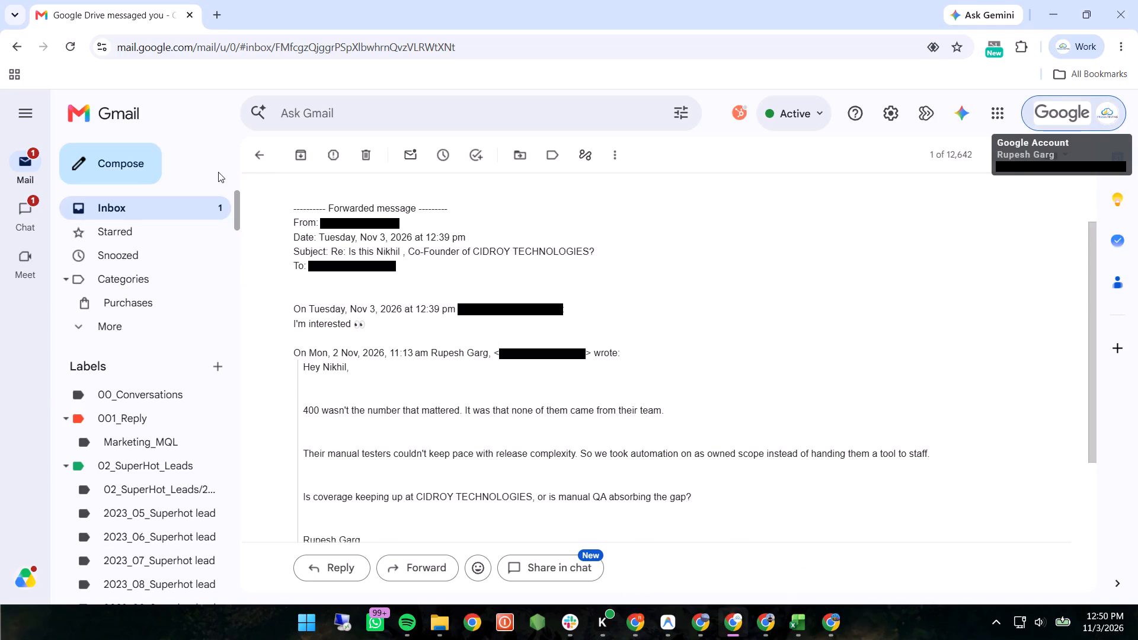